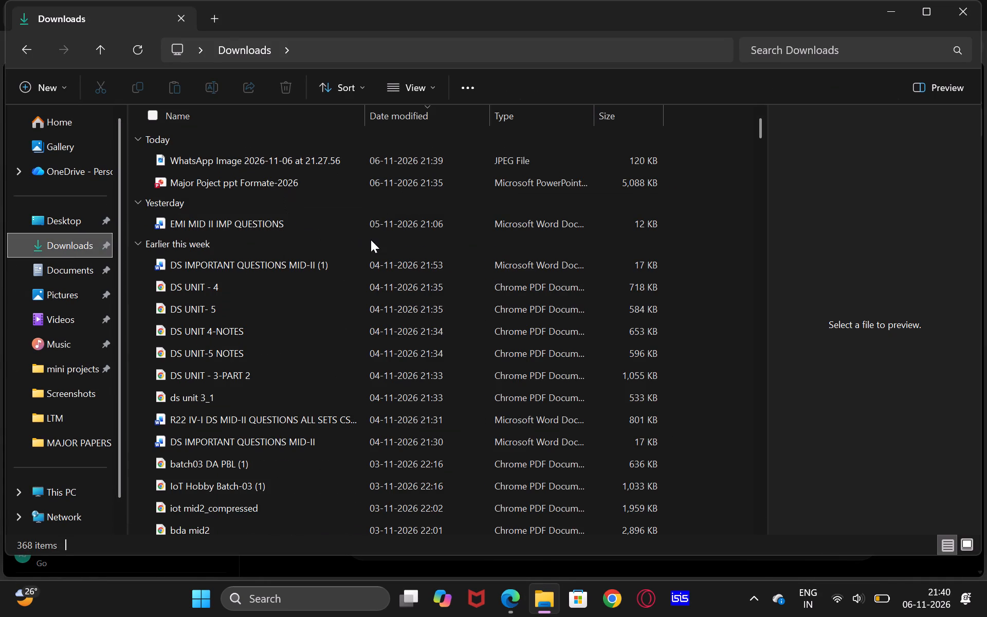
Open the Major Poject ppt Formate-2026 presentation from Downloads, then minimise it to return to the folder.
click(296, 180)
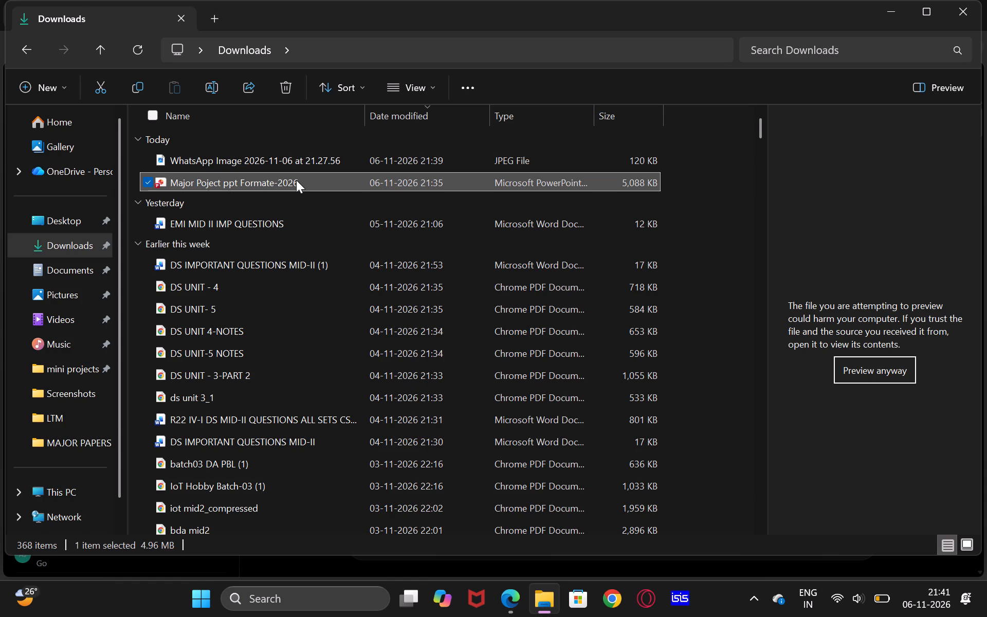
double_click(296, 180)
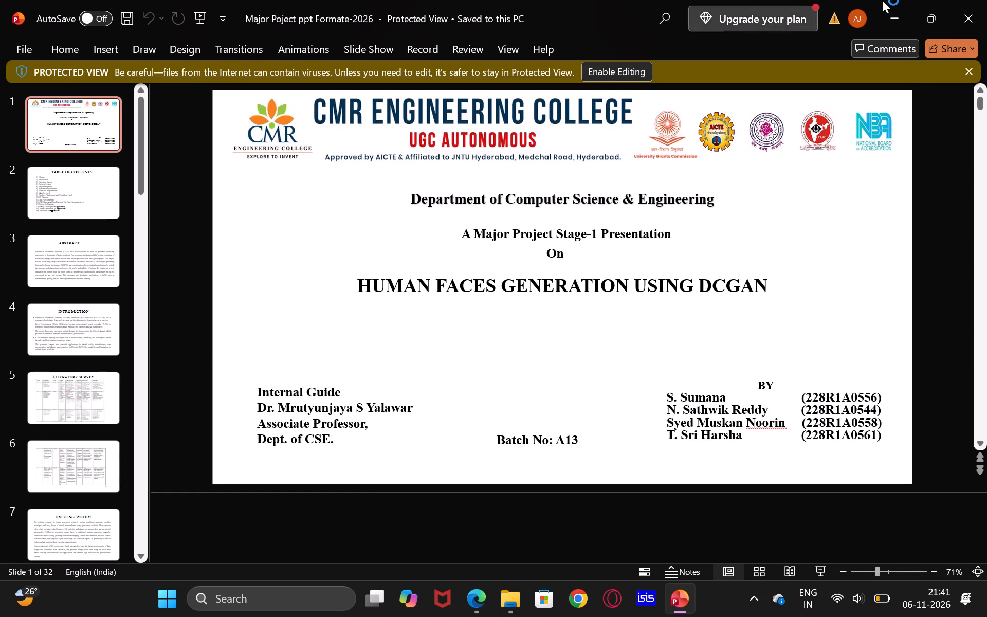
click(906, 17)
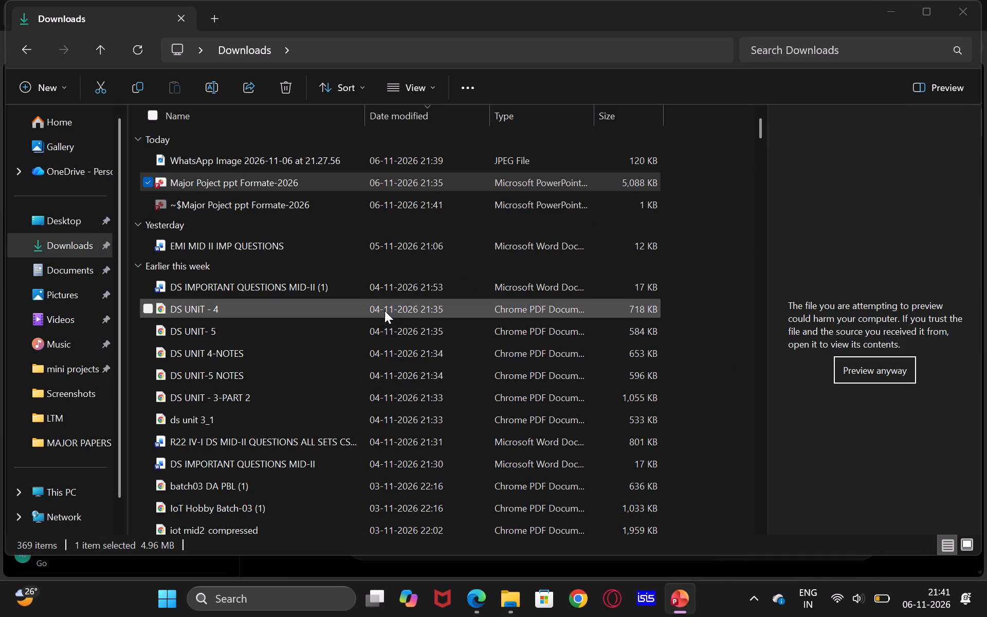
Search the Downloads folder for majpr.
click(786, 51)
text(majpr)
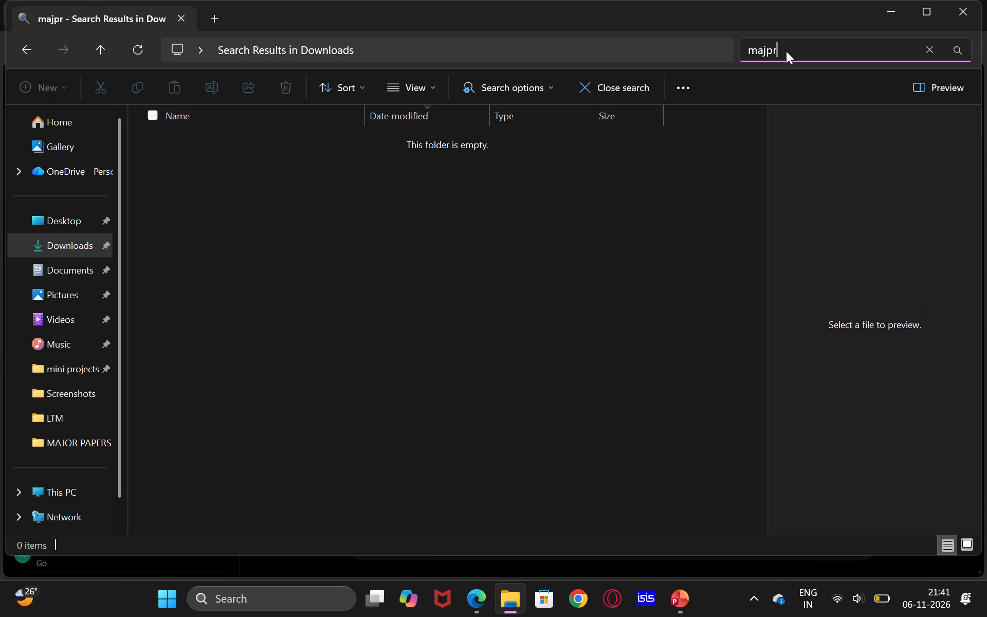
Search Downloads for "maj" and open the PowerPoint file A17 Major project review 1 ppt.
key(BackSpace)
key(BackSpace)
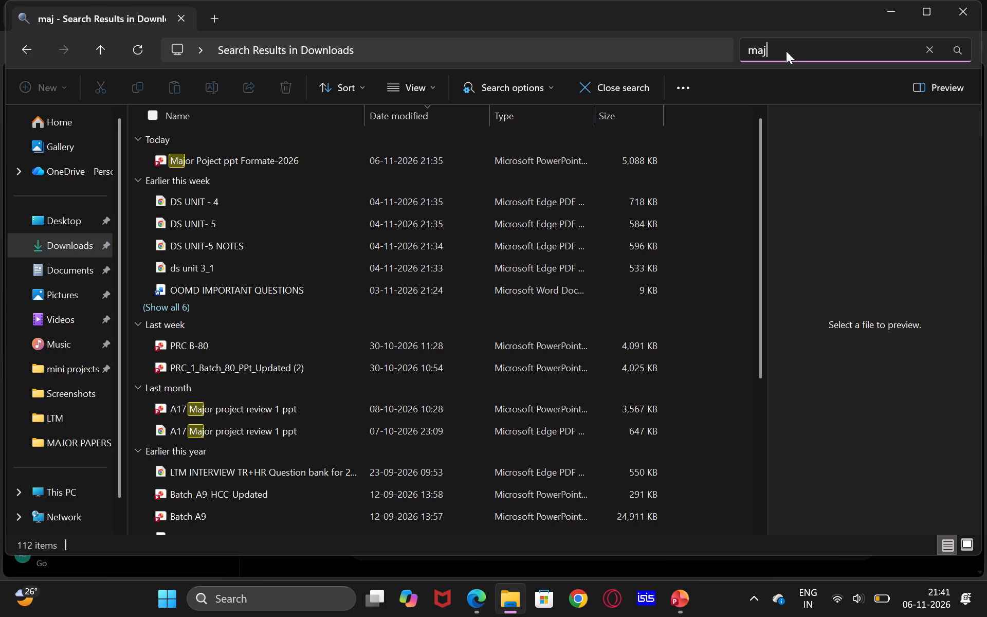
scroll(391, 268, up, 1)
scroll(391, 268, down, 1)
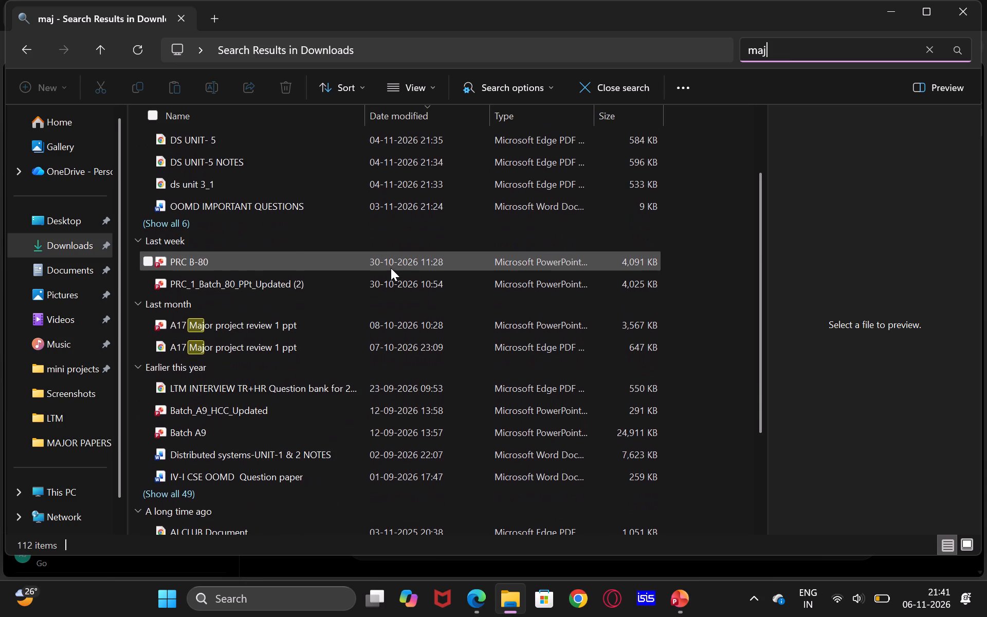
scroll(391, 268, down, 1)
double_click(279, 324)
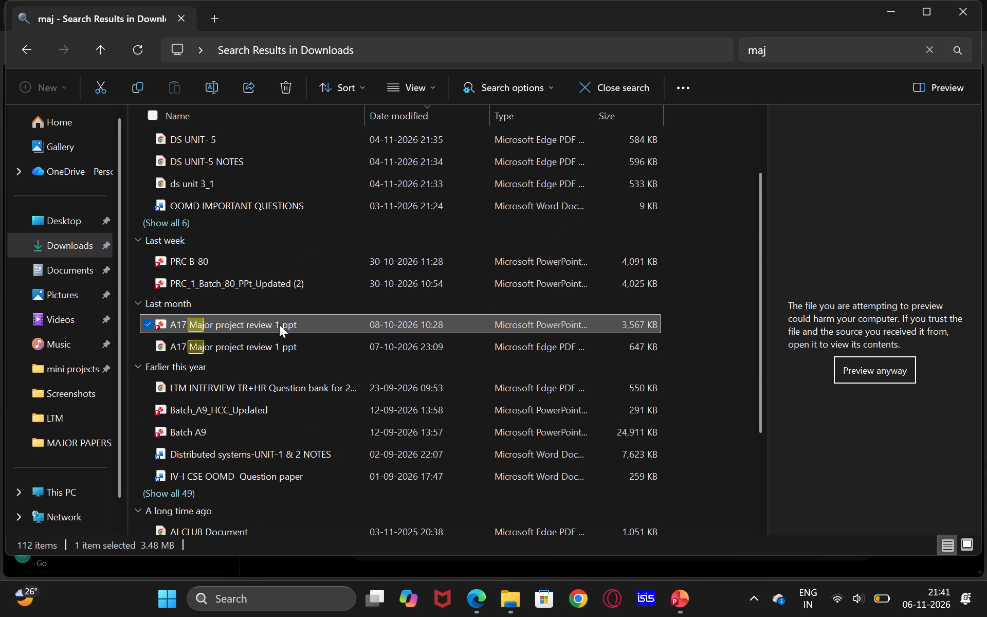
double_click(246, 320)
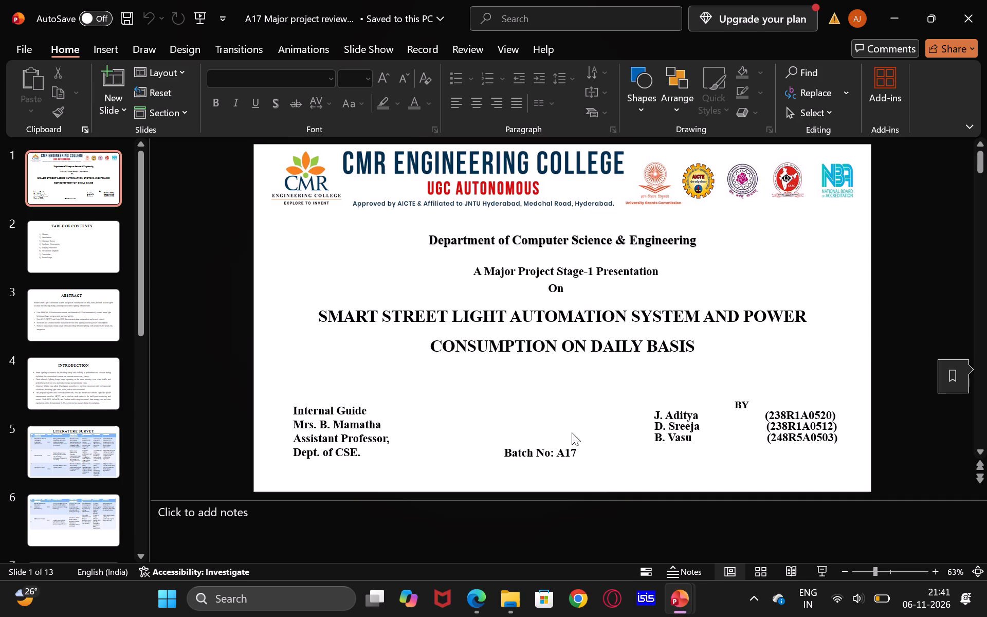
click(77, 258)
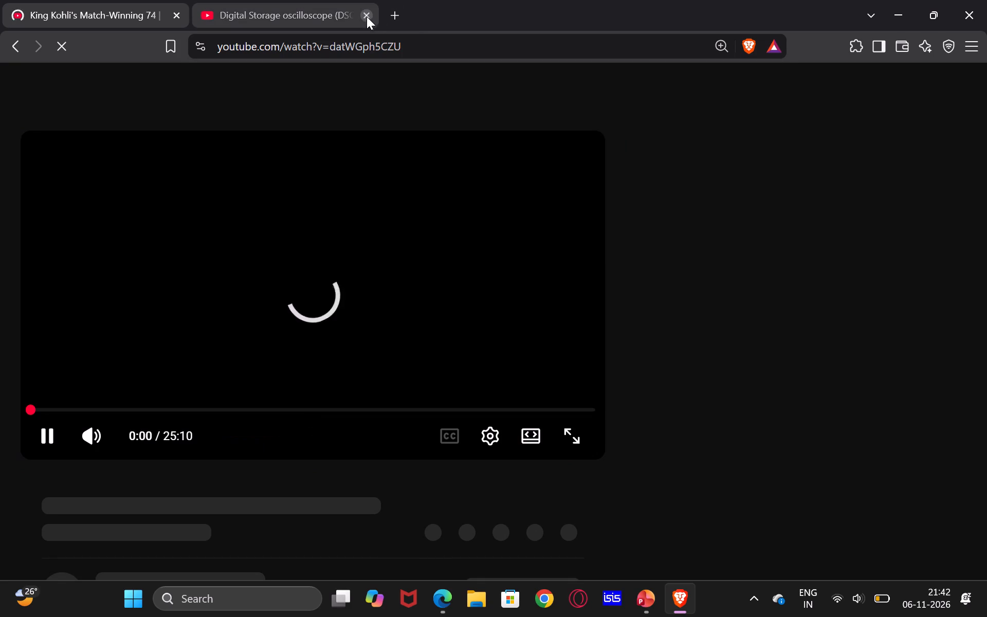
click(367, 18)
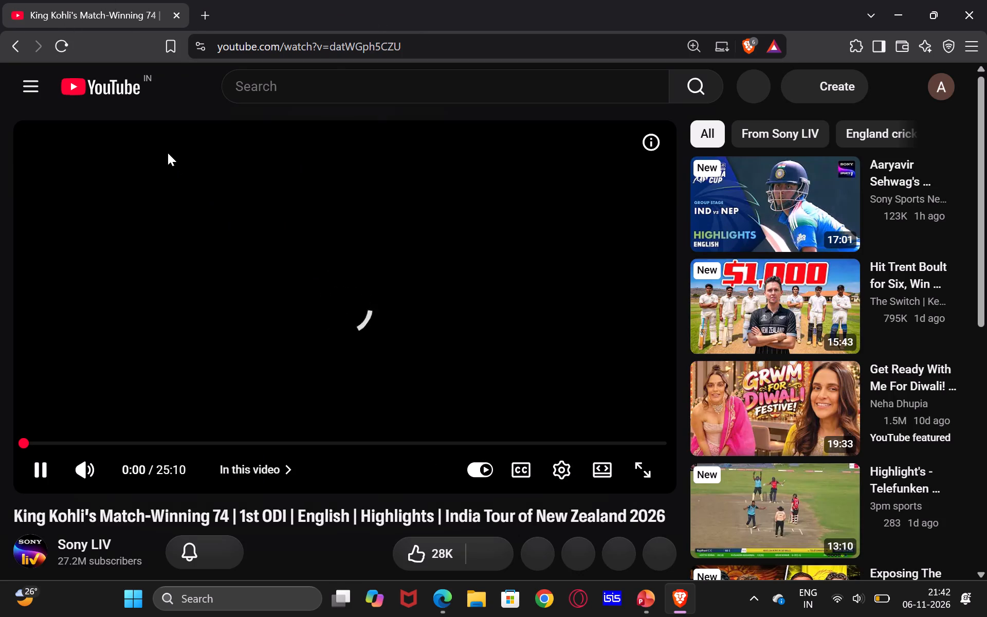
click(104, 83)
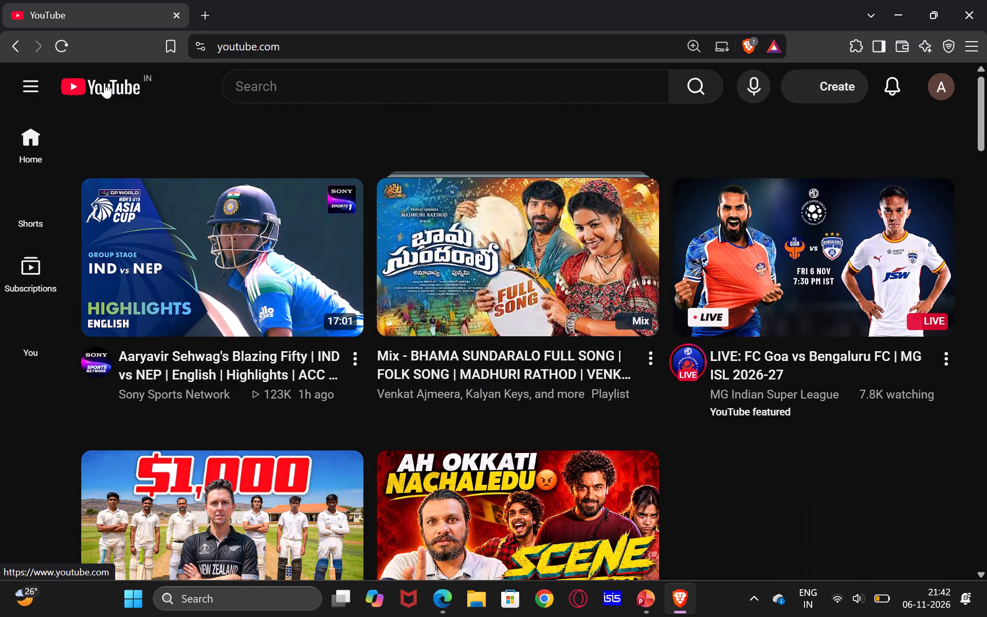
Look through the recommended videos and Shorts in the YouTube home feed for something to watch.
scroll(456, 285, down, 3)
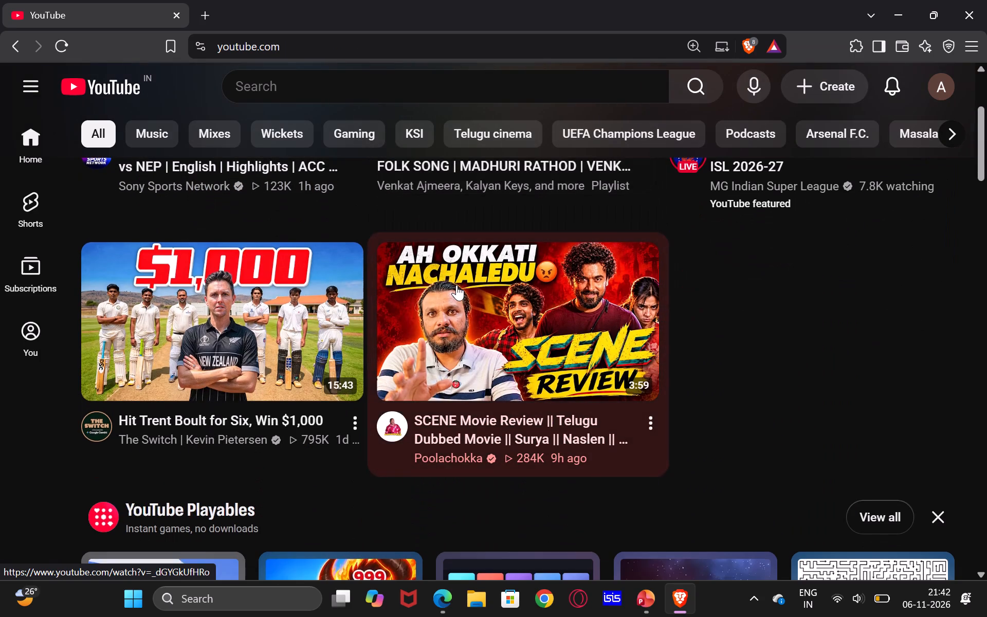
scroll(456, 285, down, 6)
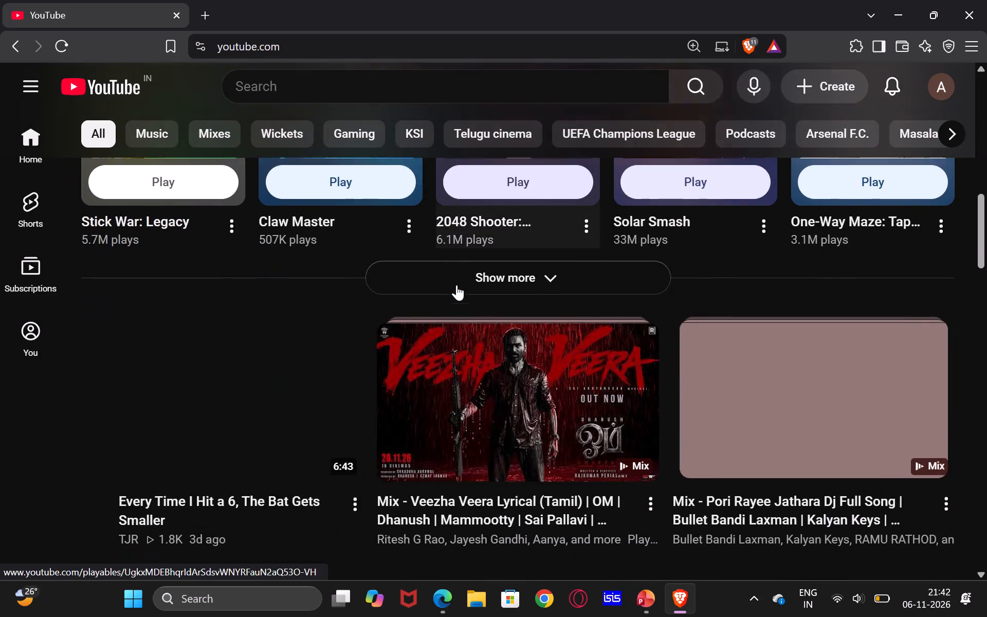
scroll(456, 285, down, 1)
scroll(456, 285, up, 2)
scroll(456, 285, down, 1)
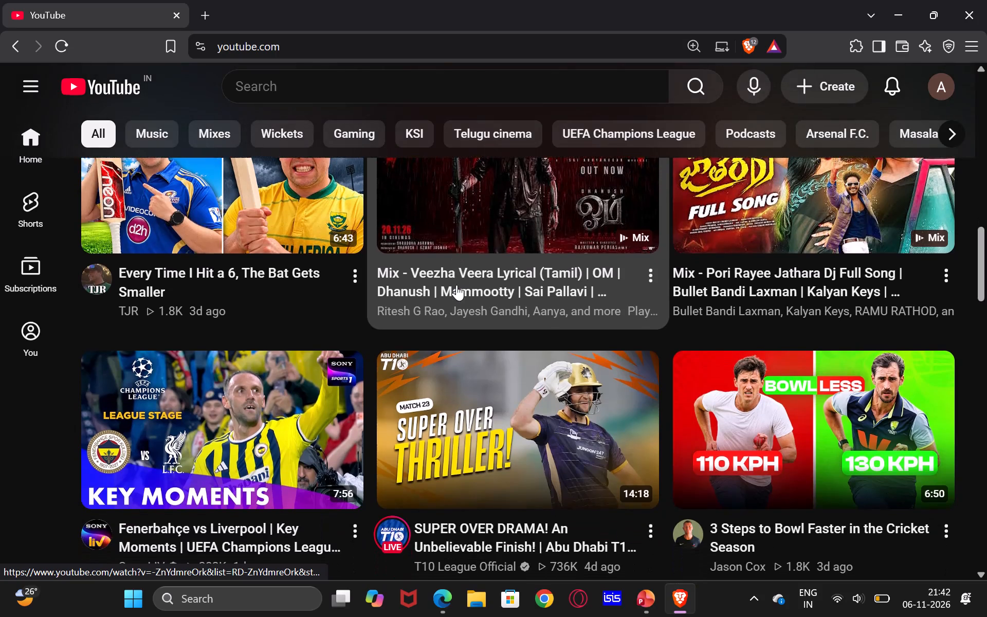
scroll(456, 285, down, 5)
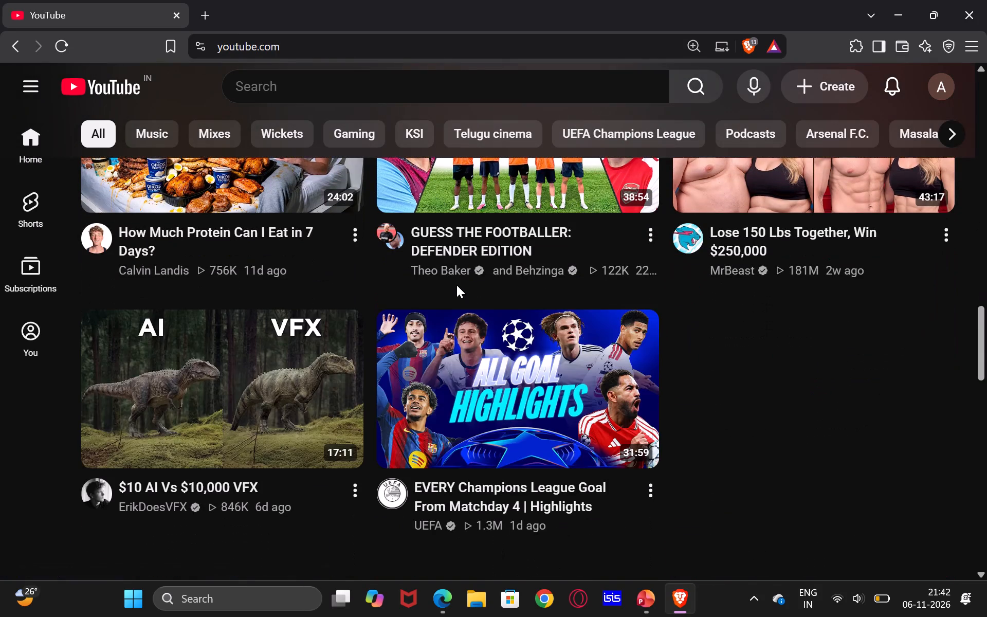
scroll(456, 285, up, 1)
scroll(456, 285, down, 2)
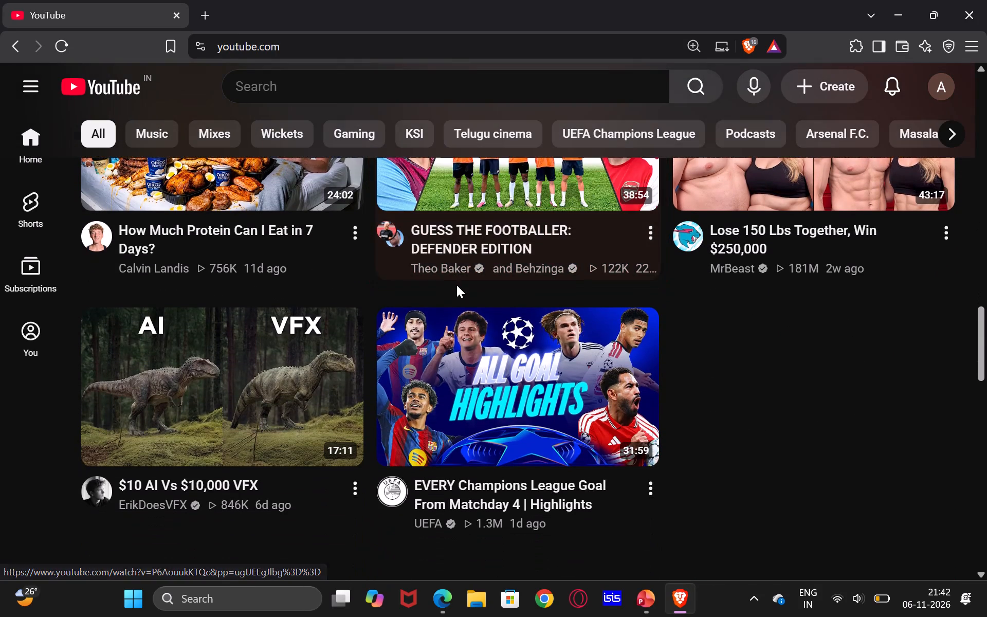
scroll(456, 285, down, 7)
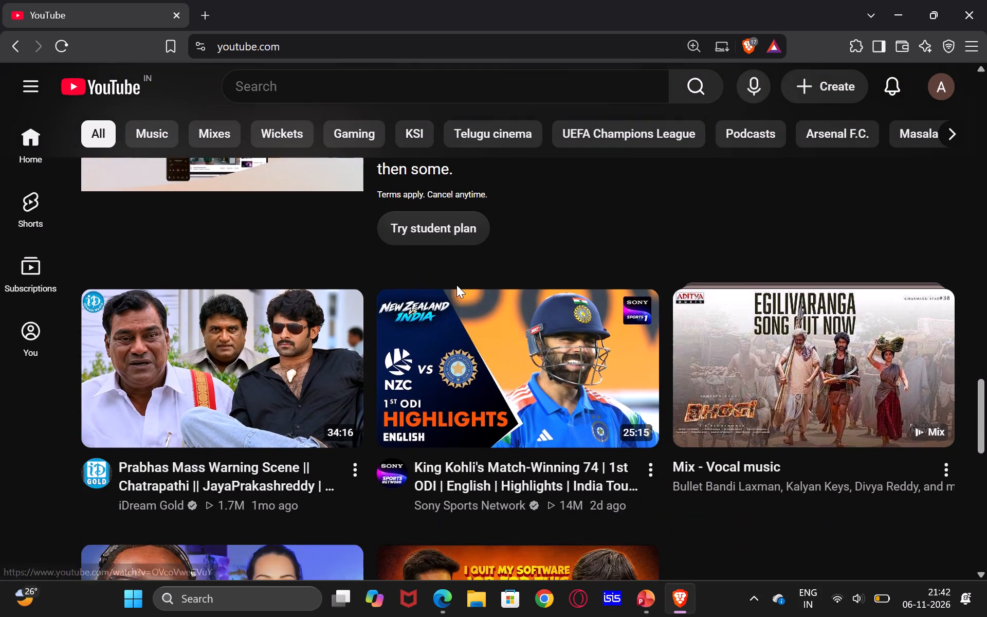
scroll(456, 285, down, 4)
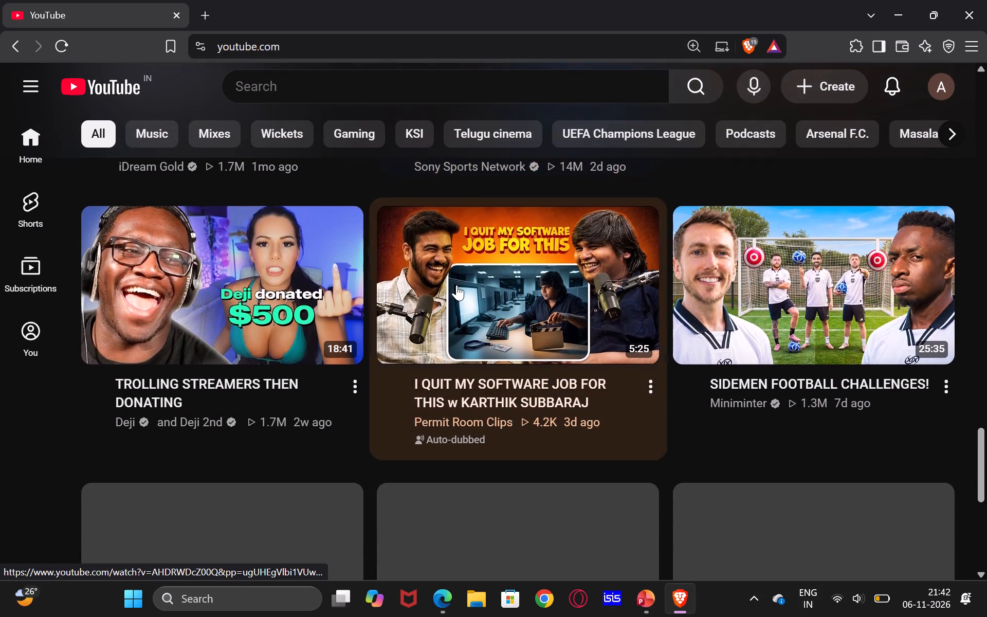
scroll(456, 285, down, 3)
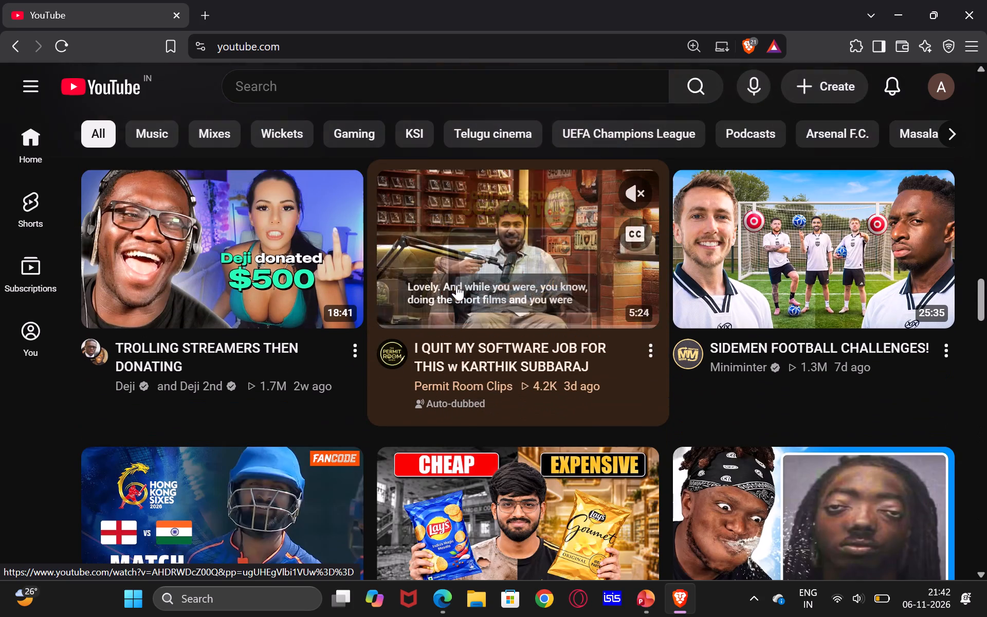
scroll(456, 285, down, 1)
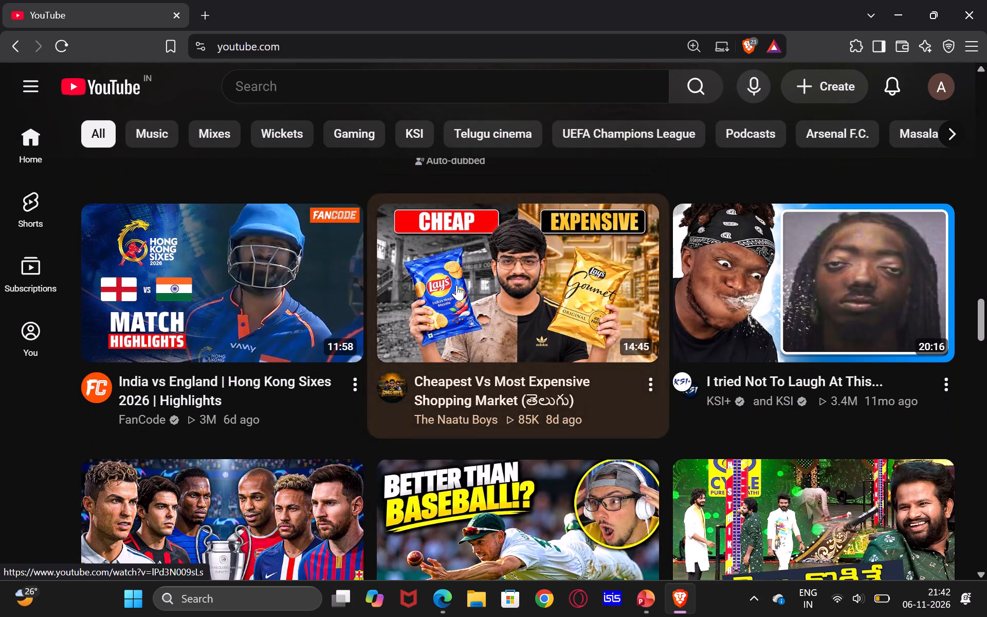
scroll(456, 285, down, 4)
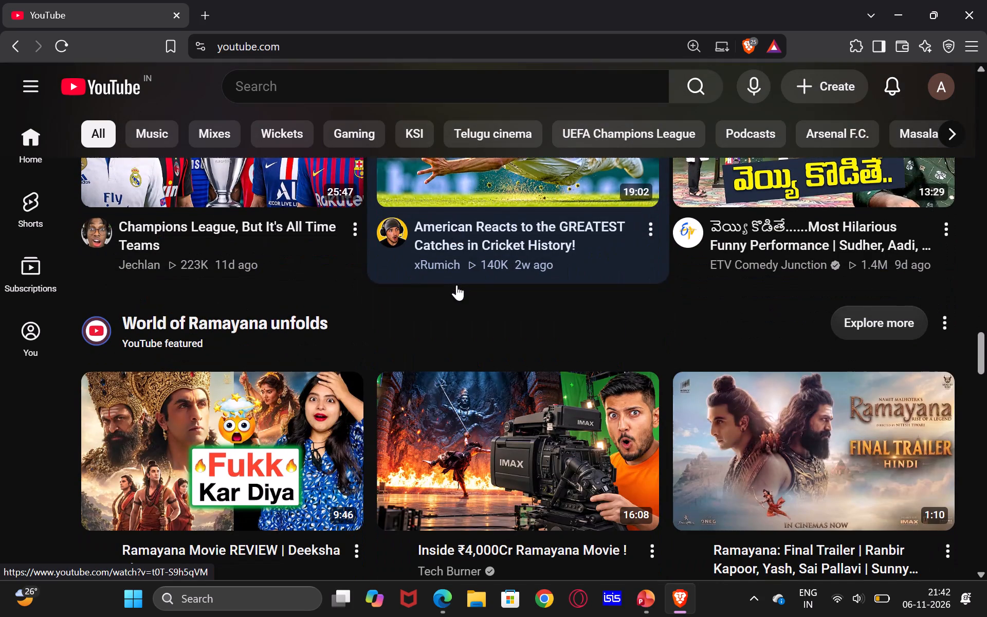
scroll(456, 285, down, 2)
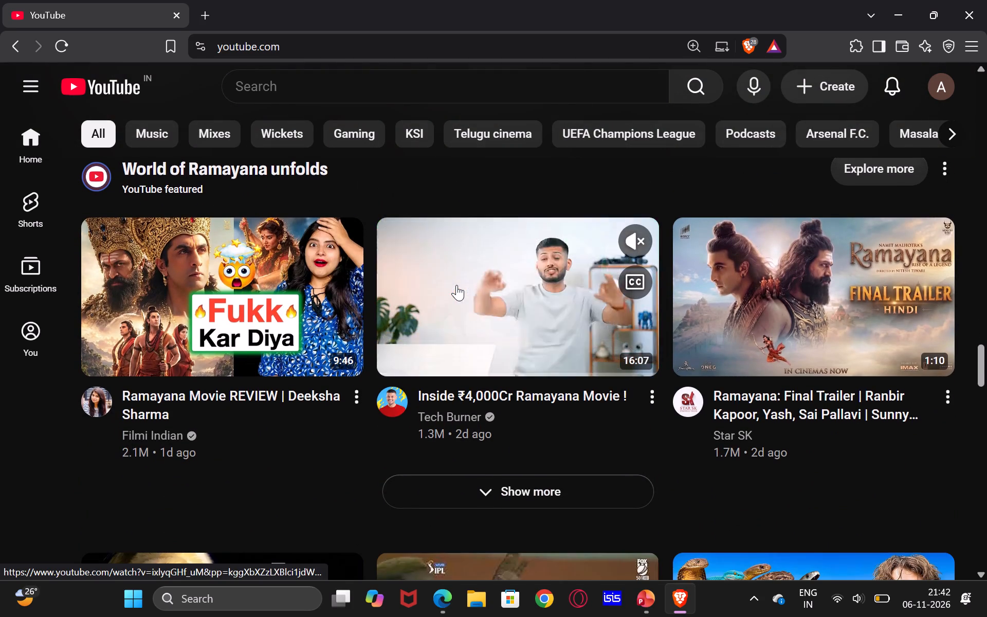
scroll(456, 285, down, 2)
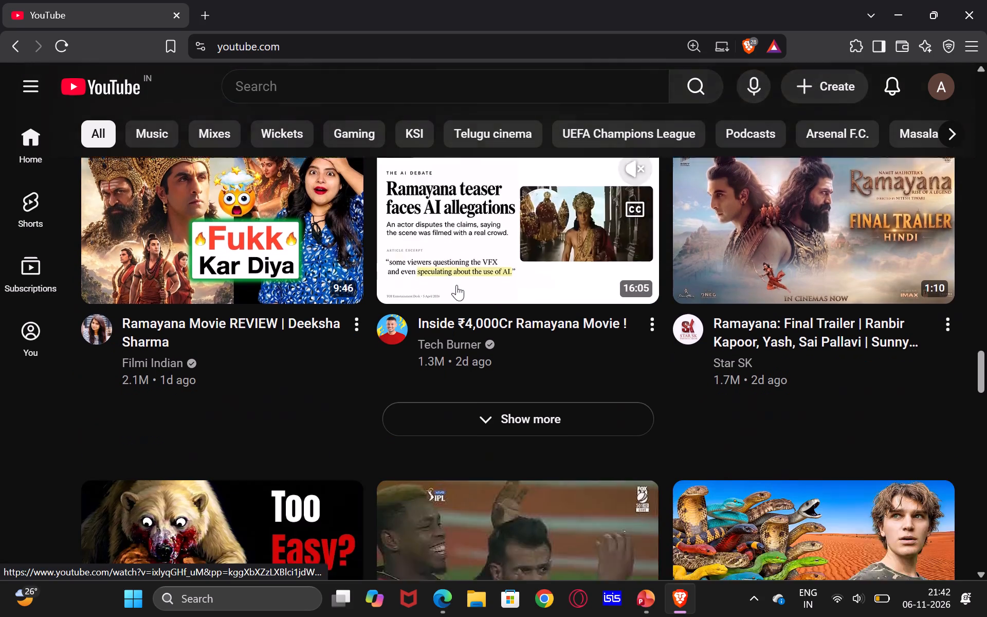
scroll(456, 285, down, 2)
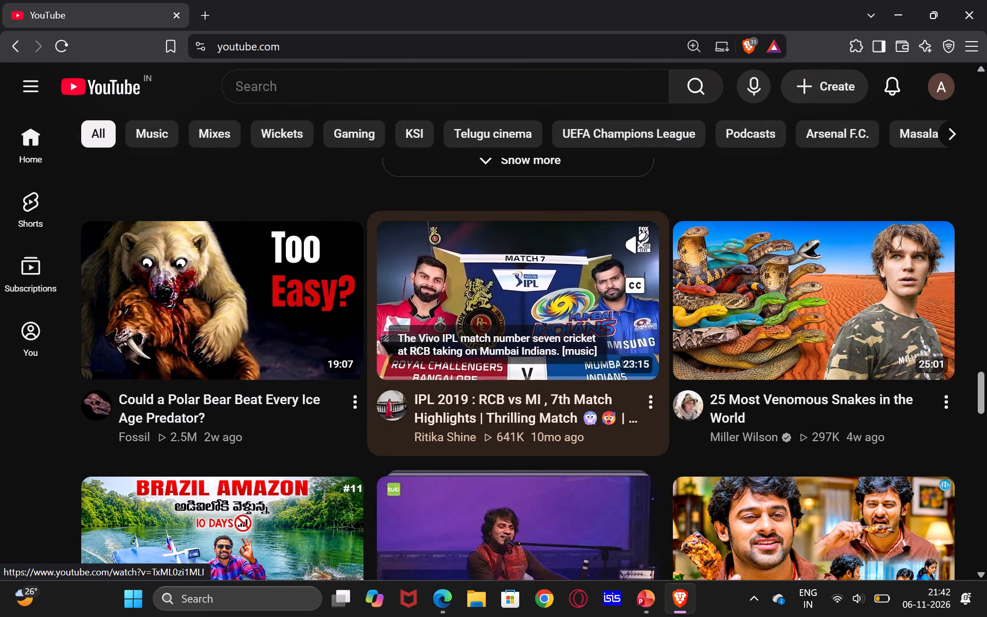
scroll(456, 285, down, 2)
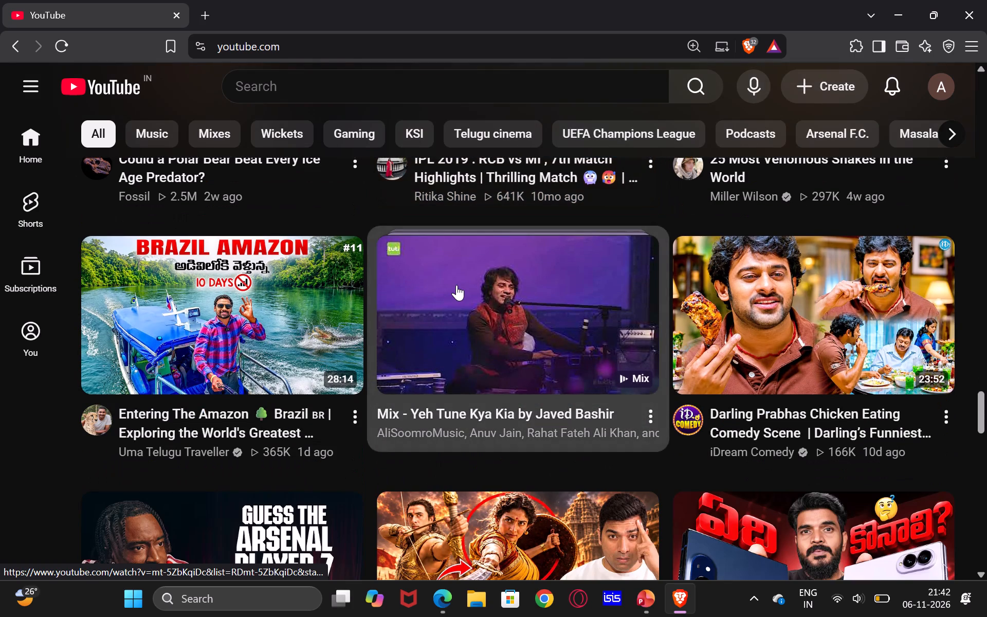
scroll(456, 285, down, 2)
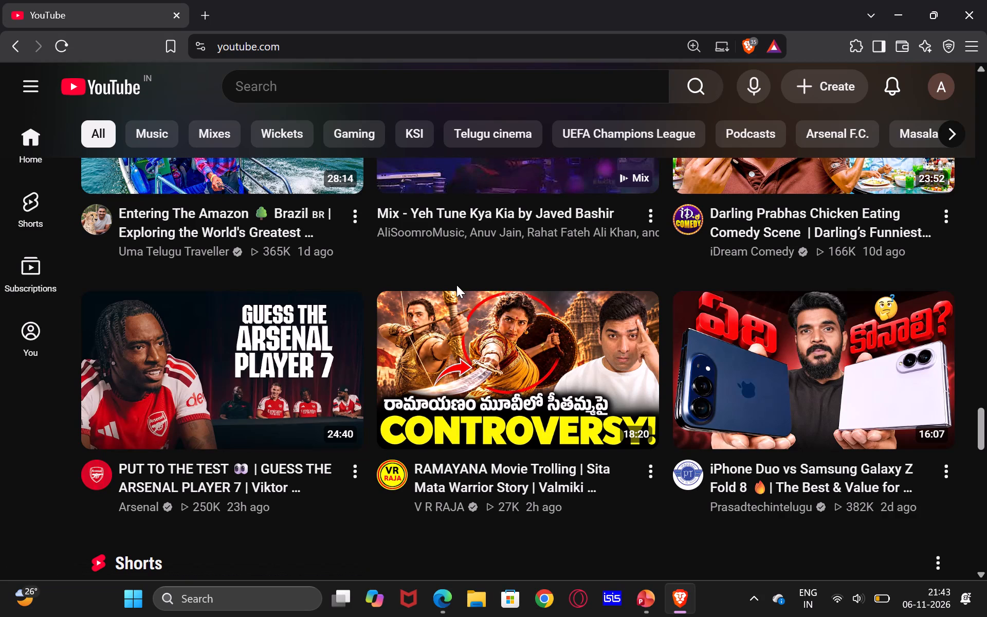
scroll(456, 285, down, 2)
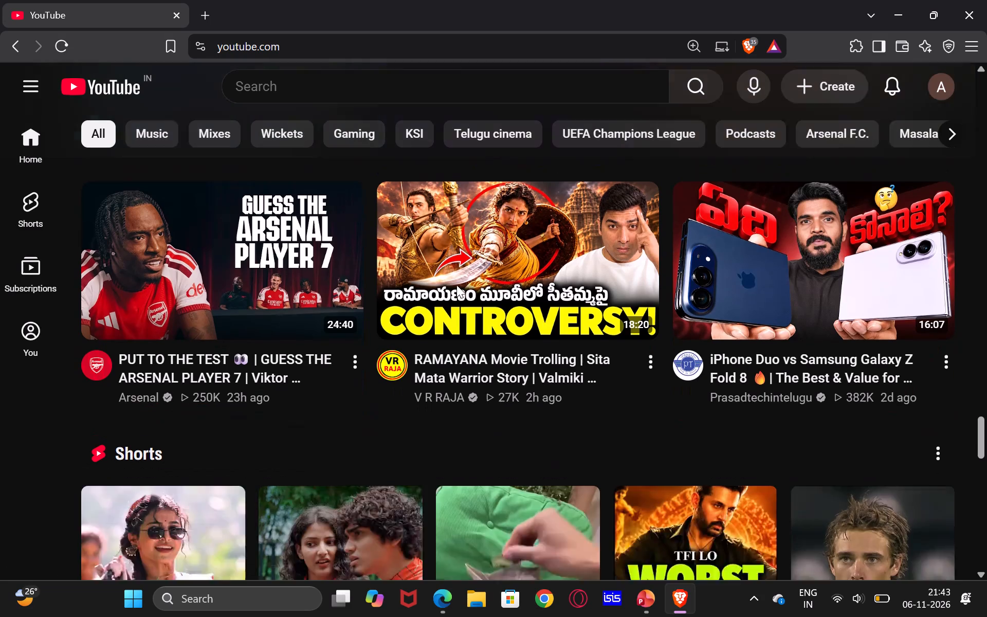
scroll(456, 285, down, 7)
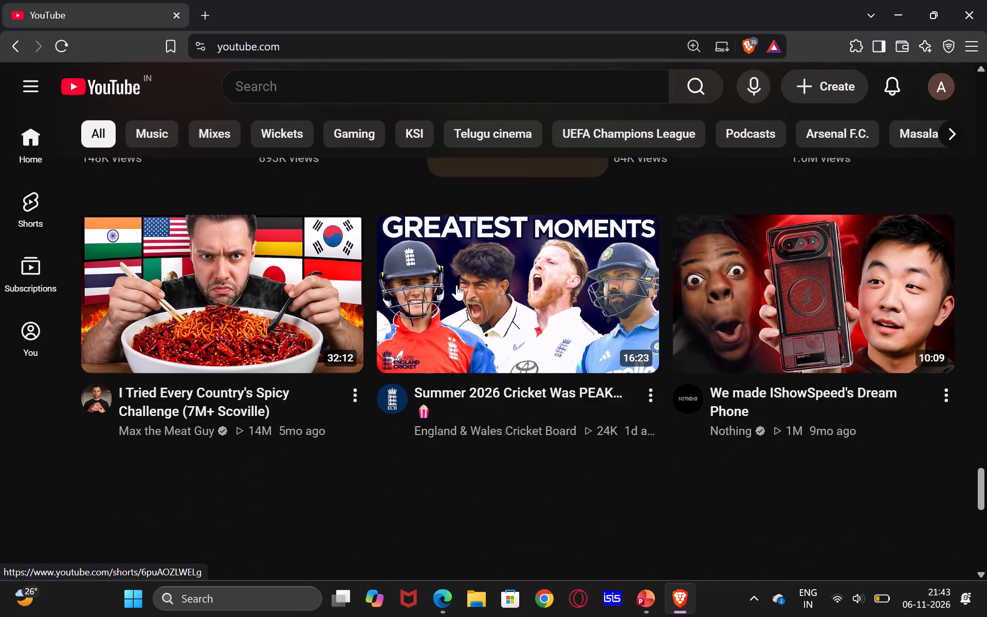
scroll(456, 285, down, 6)
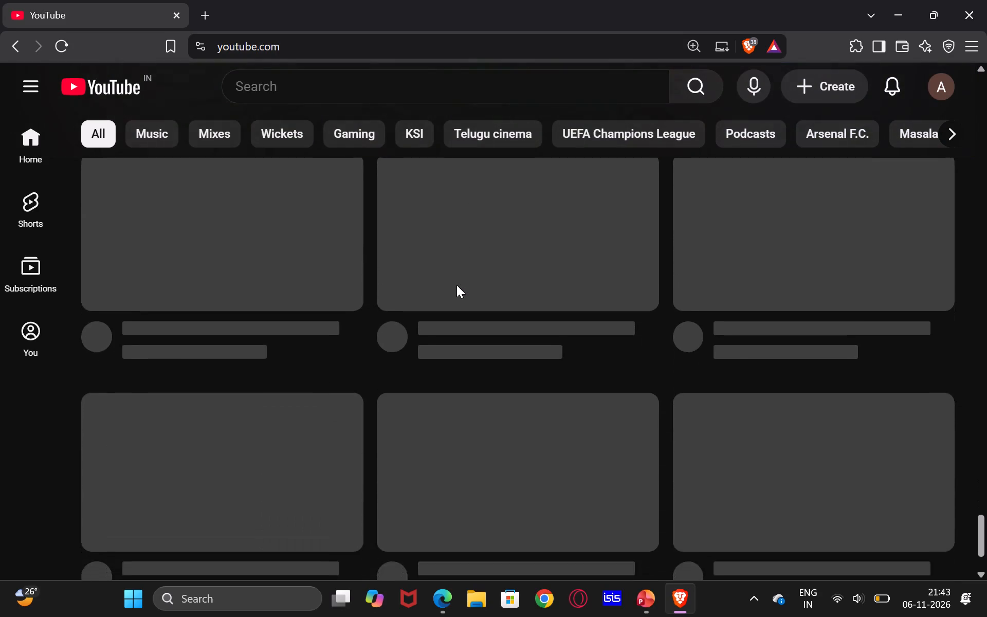
scroll(456, 285, up, 2)
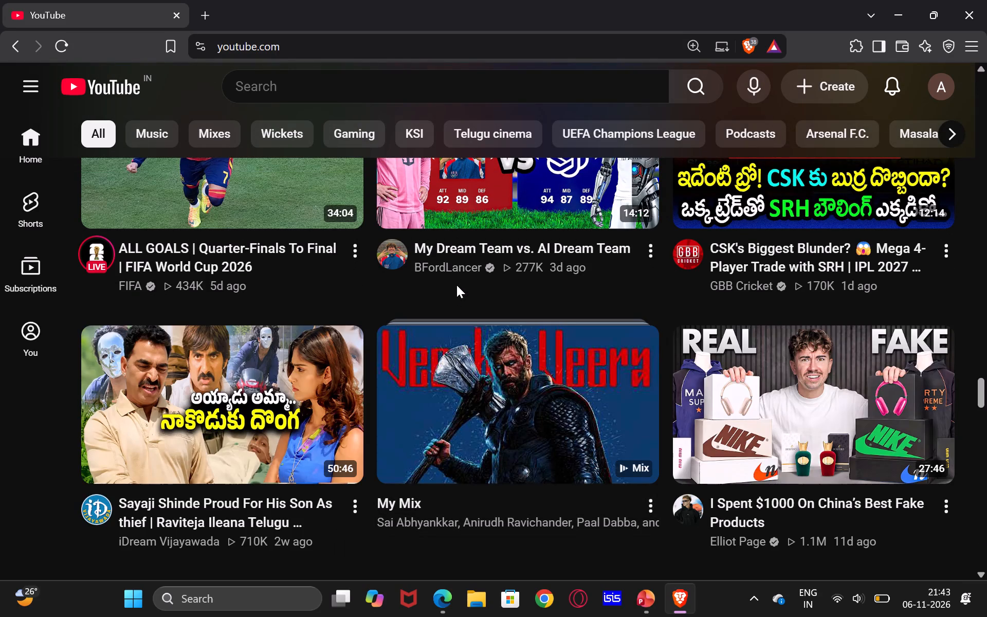
scroll(456, 285, down, 4)
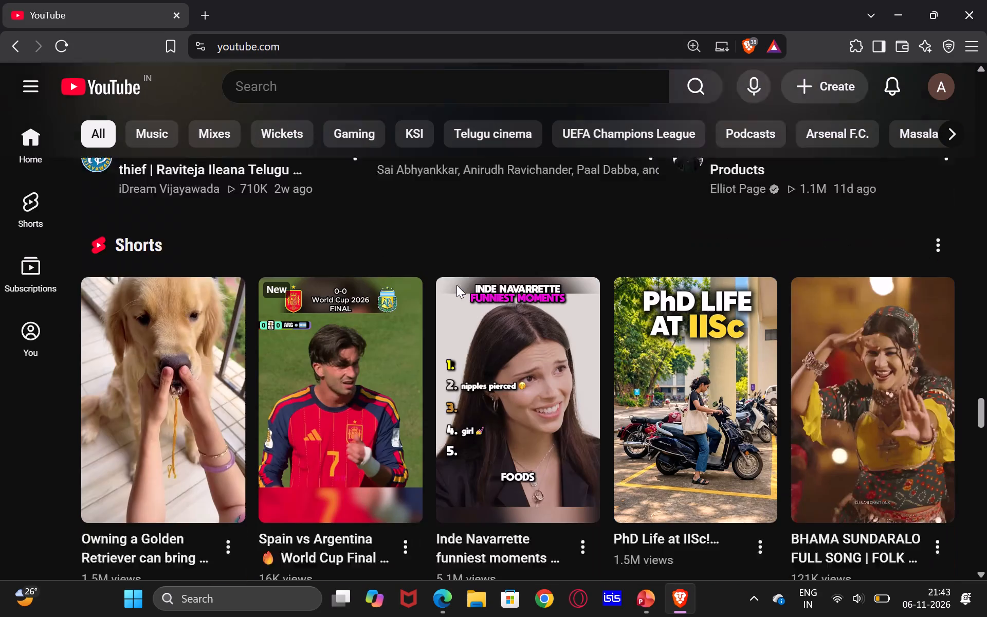
scroll(456, 285, down, 6)
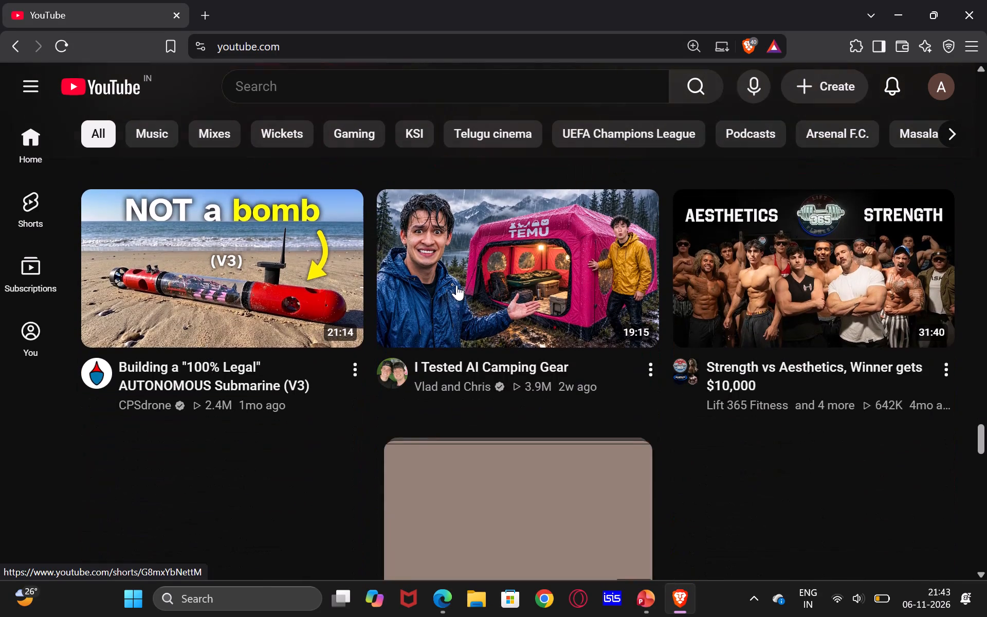
scroll(456, 285, down, 3)
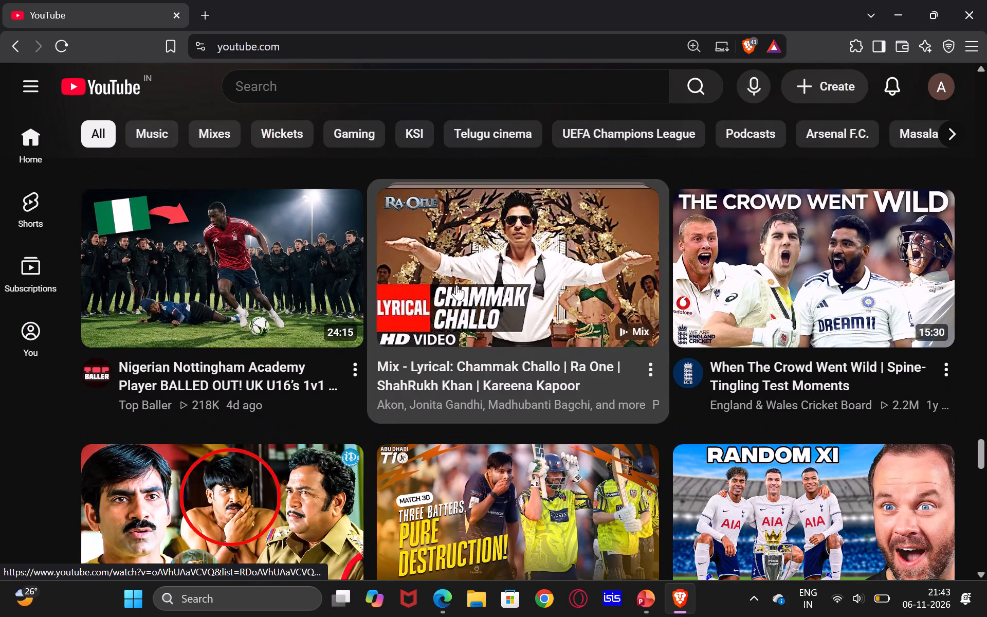
scroll(456, 285, down, 5)
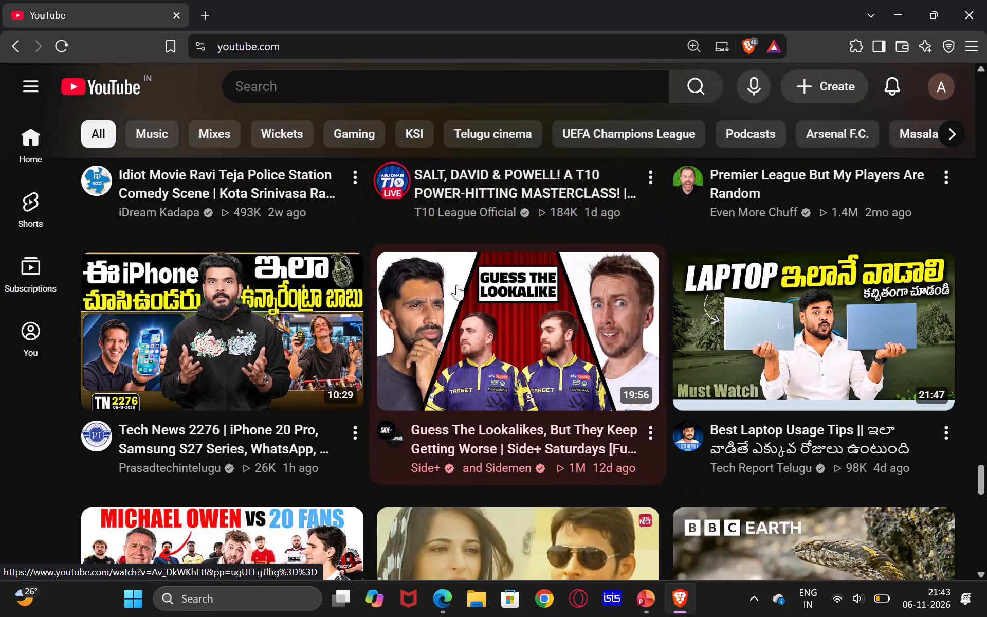
scroll(456, 285, down, 5)
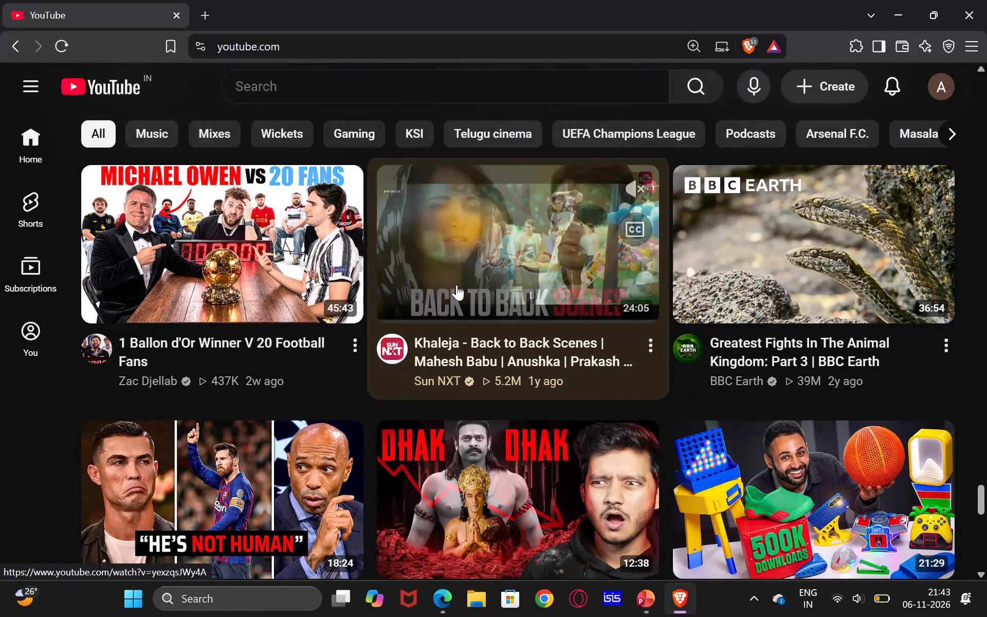
scroll(456, 285, down, 3)
scroll(456, 285, up, 7)
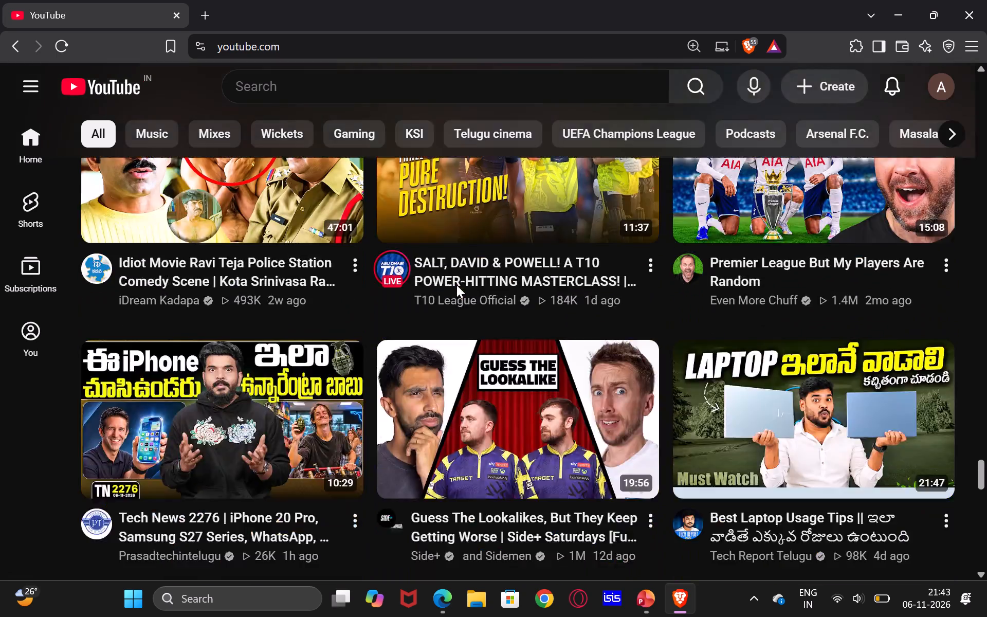
Search YouTube for "new songs".
click(478, 89)
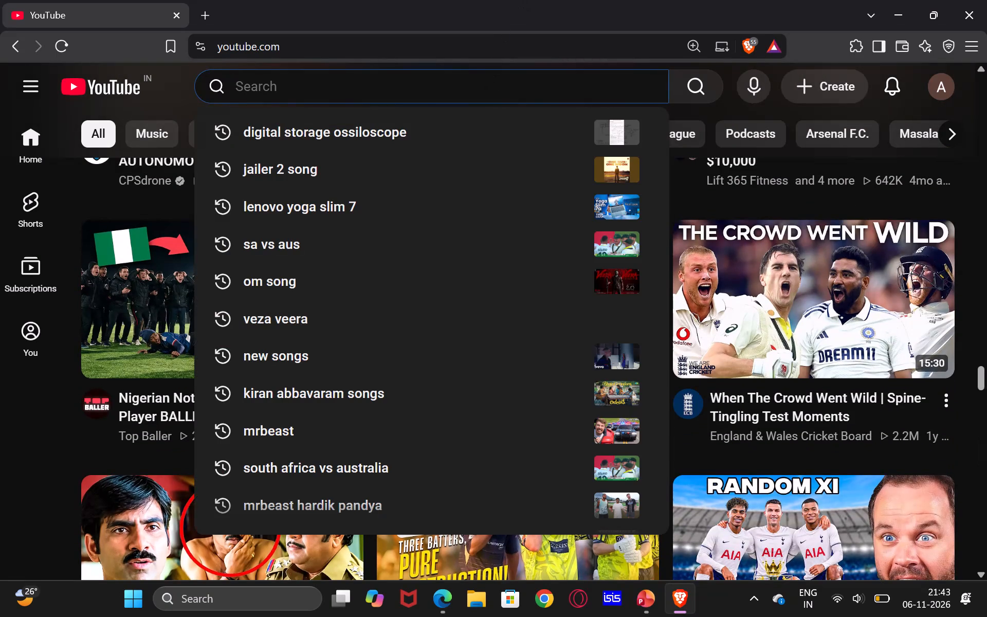
text(new)
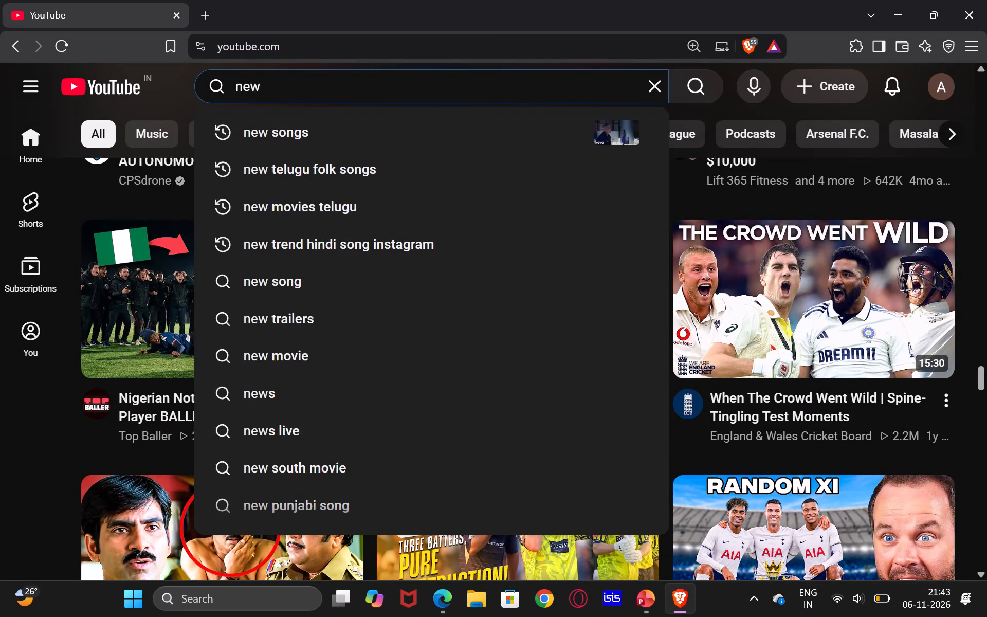
click(316, 131)
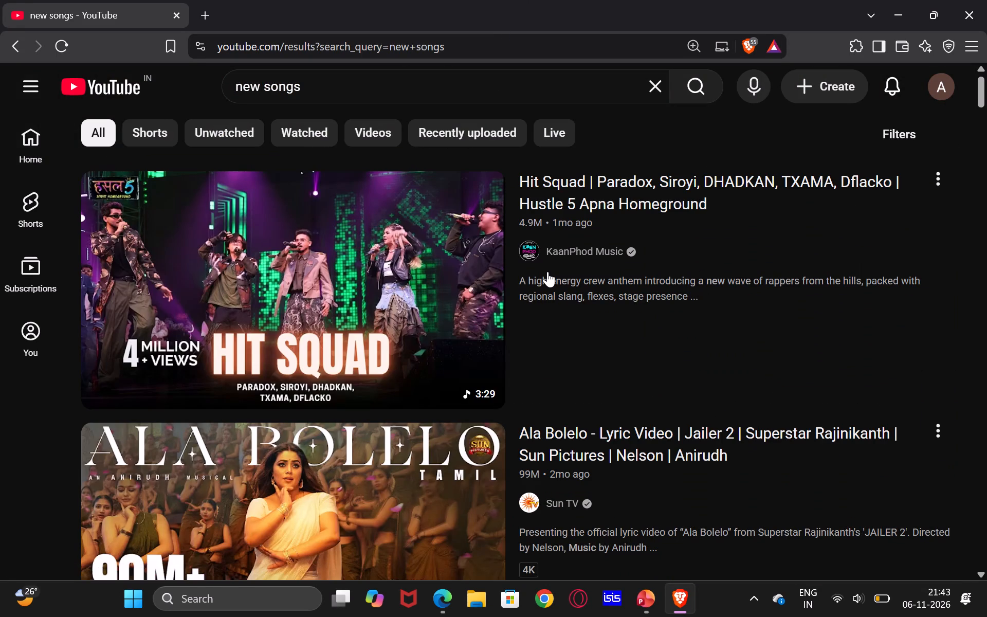
Look over the song results and play the Ala Bolelo lyric video from Jailer 2.
scroll(582, 390, down, 4)
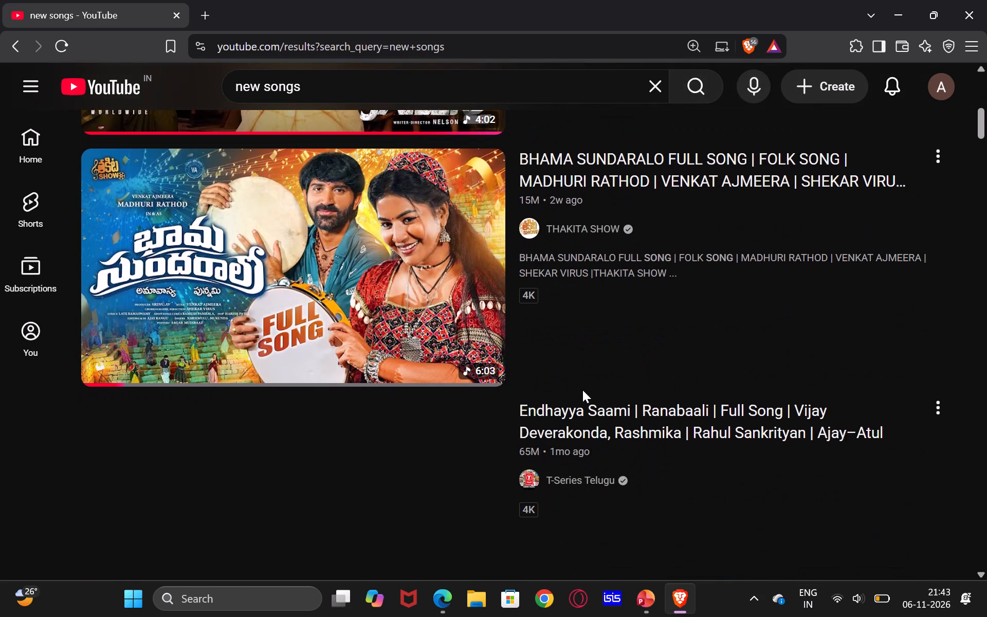
scroll(582, 390, up, 1)
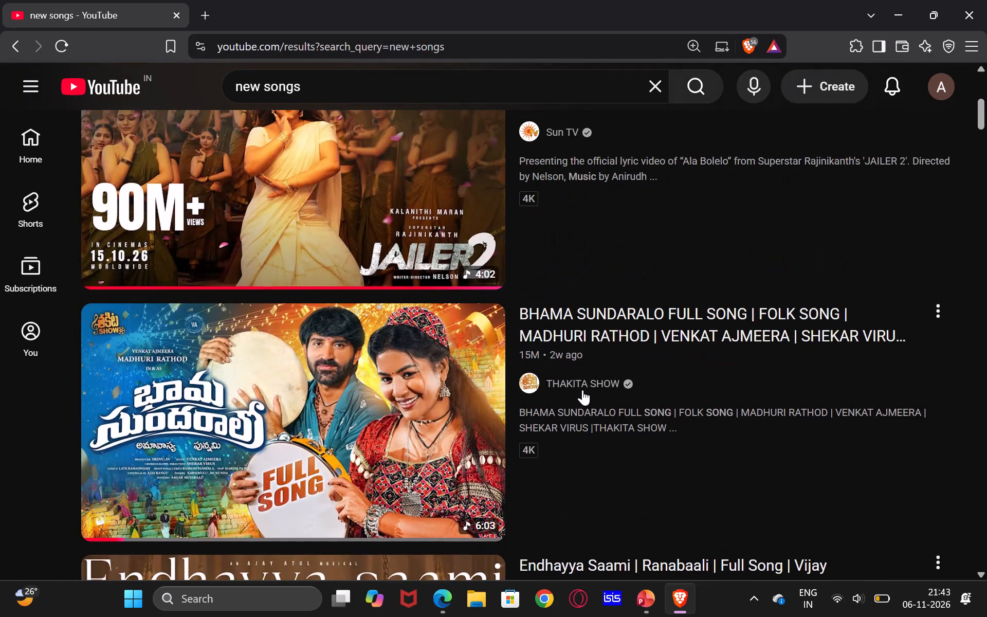
scroll(582, 390, up, 1)
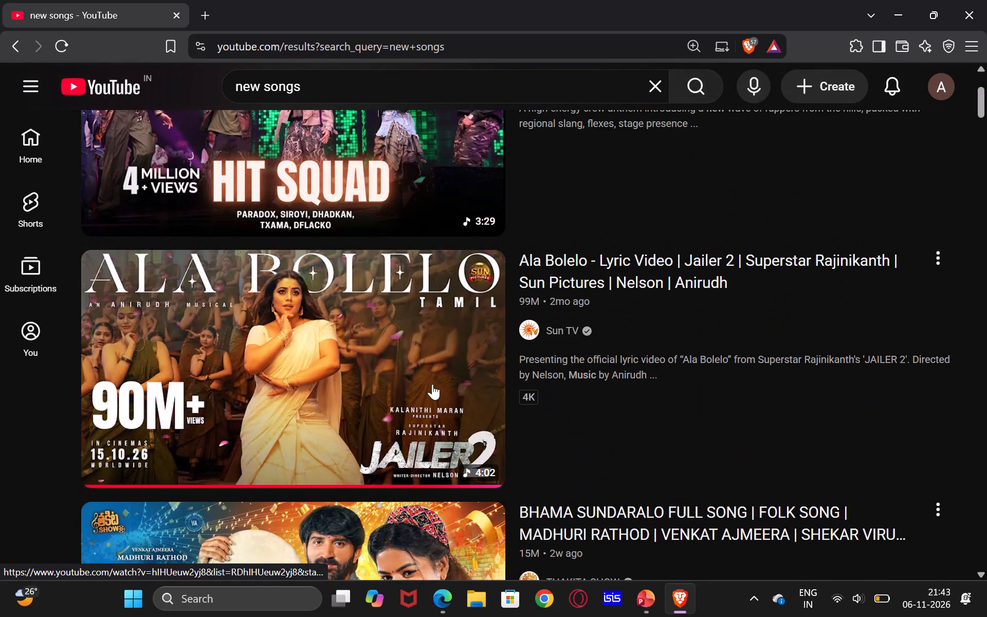
click(411, 358)
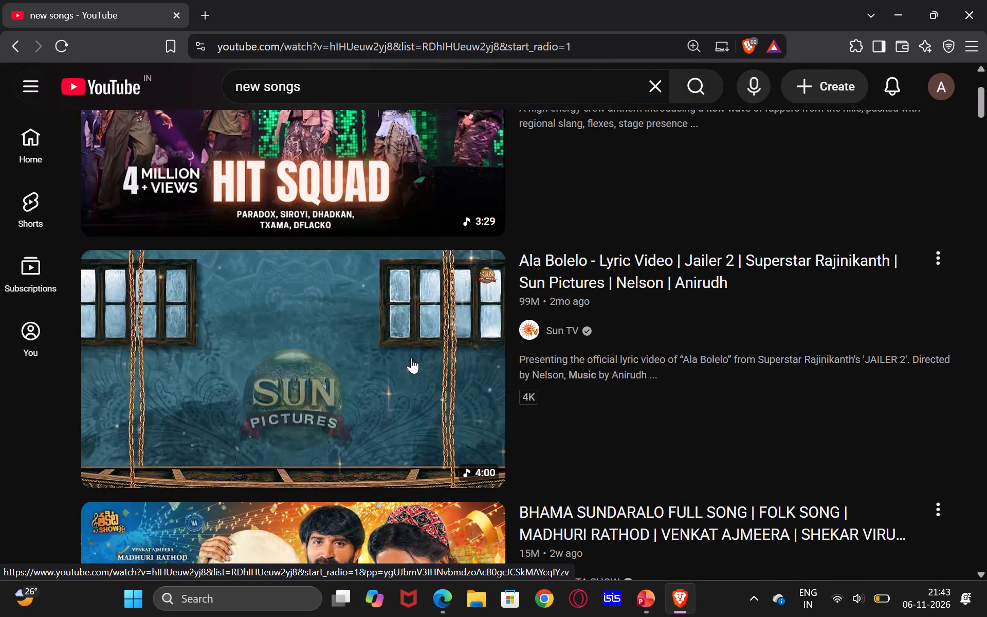
Minimise the browser and switch to the PowerPoint presentation Major Poject ppt Formate-2026.
click(897, 16)
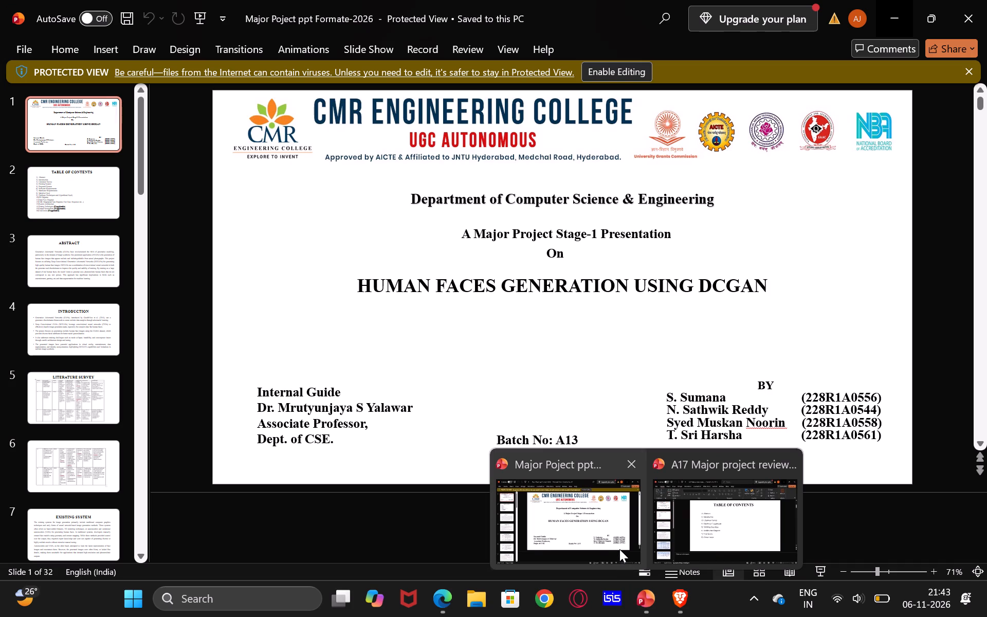
click(619, 548)
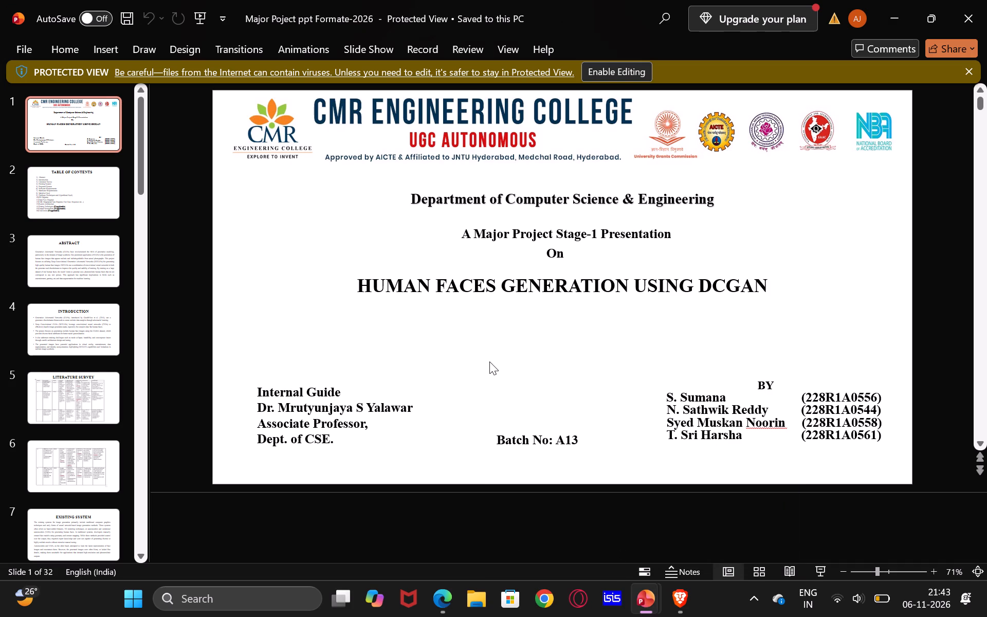
View the Table of Contents slide and go on to the Abstract slide in the format presentation.
scroll(489, 361, up, 2)
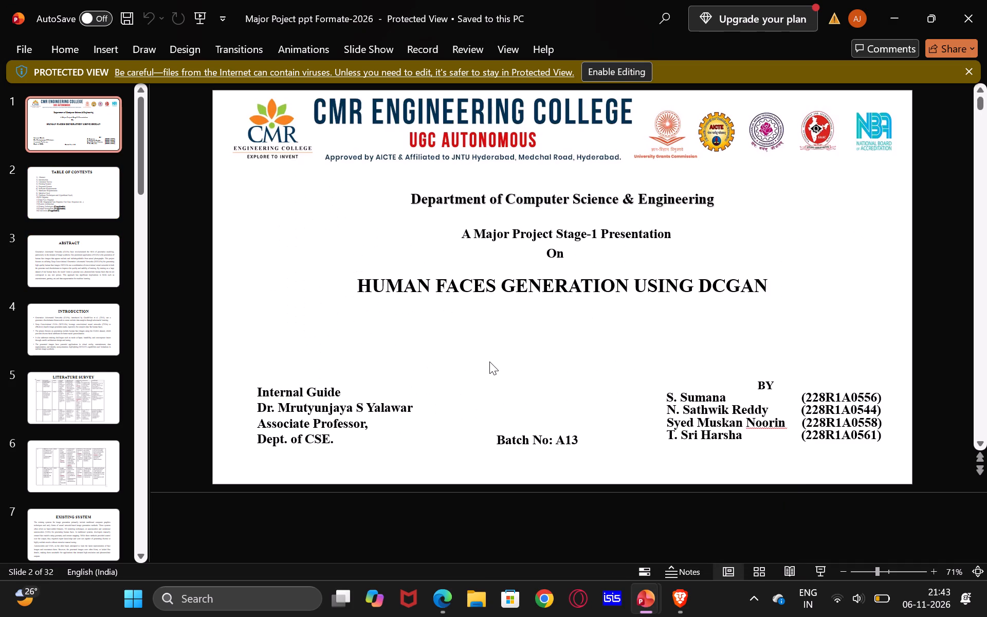
click(86, 218)
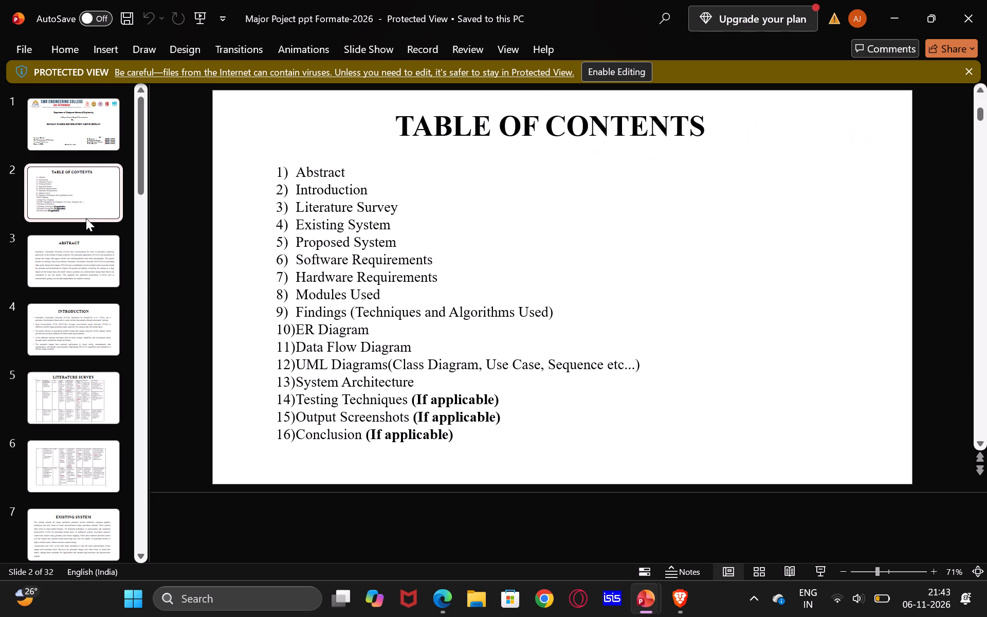
click(65, 250)
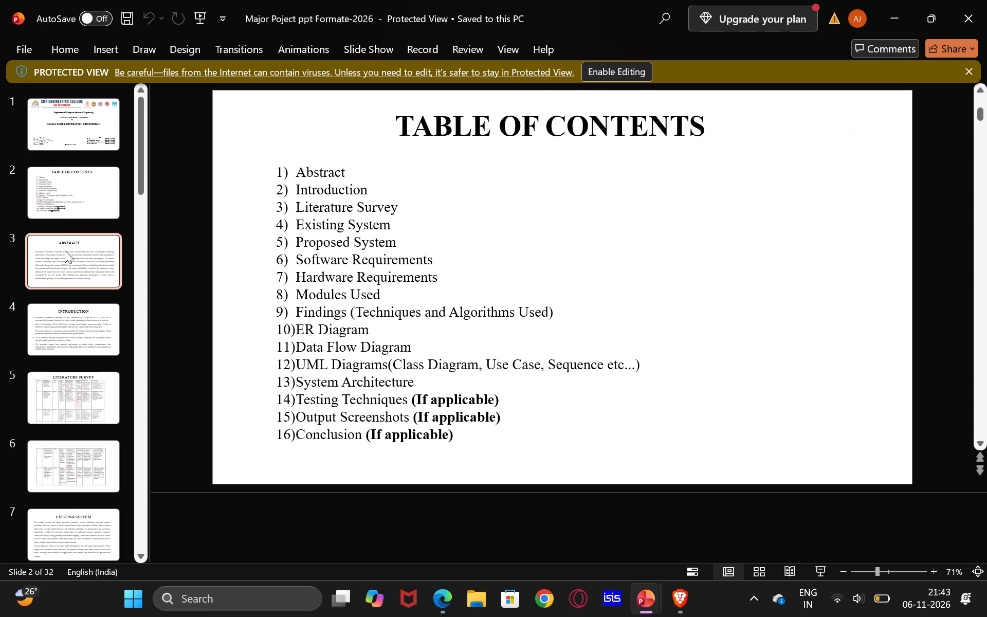
Try to switch from the format presentation to the PowerPoint presentation A17 Major project review 1 ppt.
key(alt+Tab)
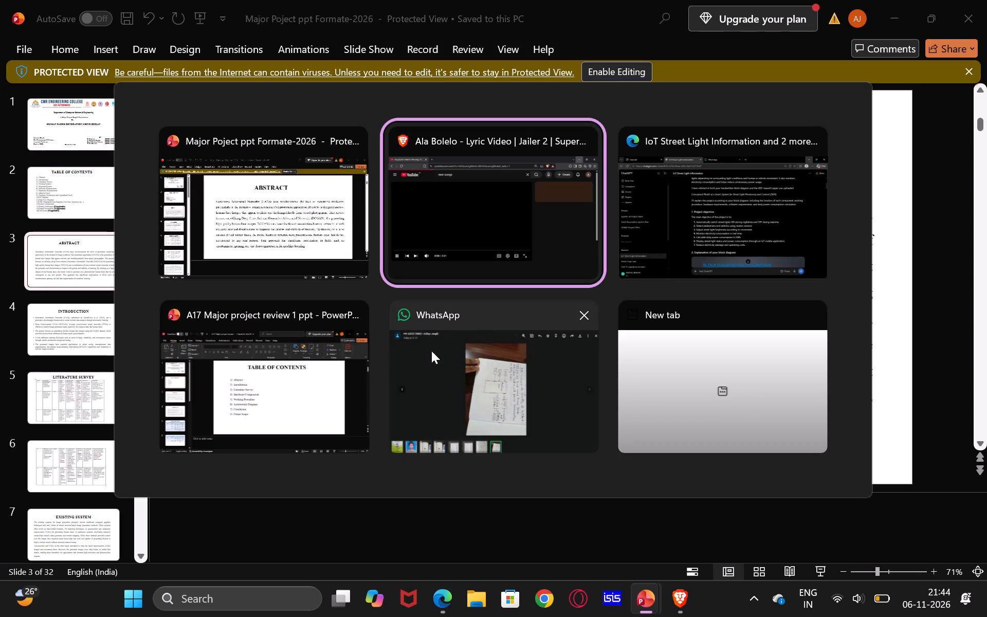
alt+click(304, 386)
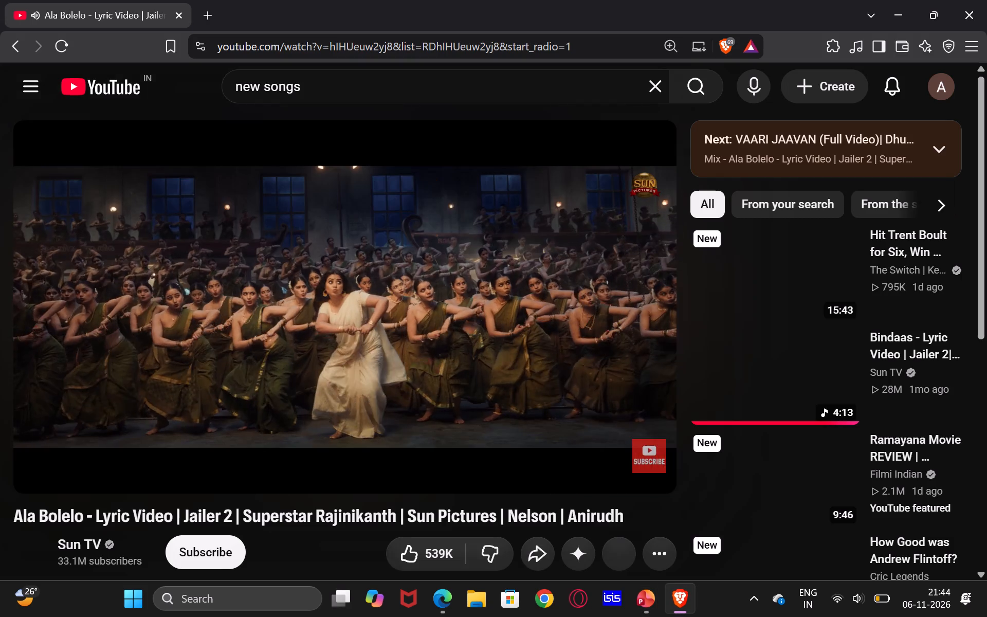
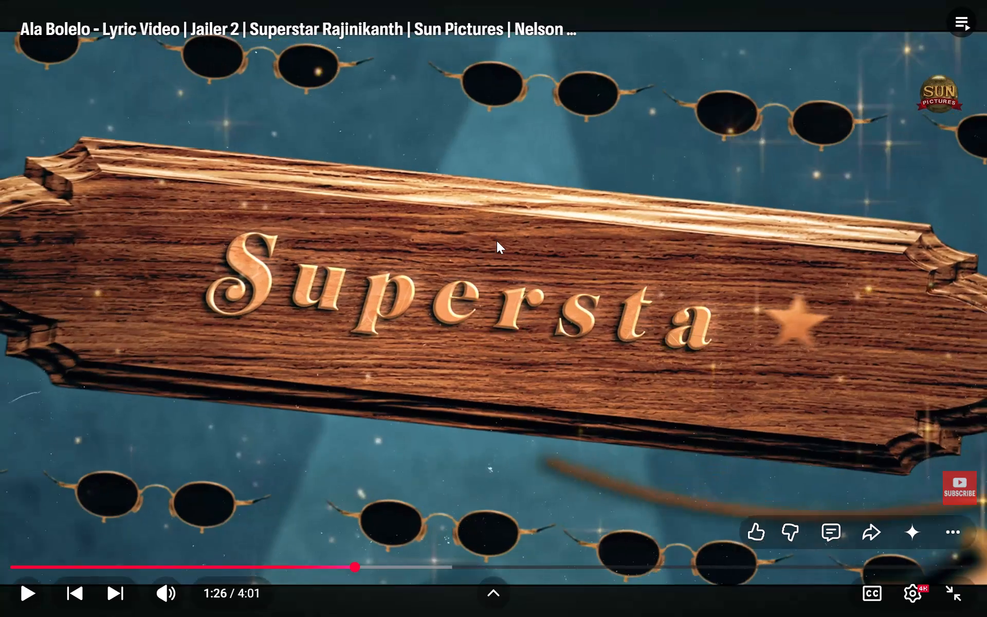
Switch from the video to the PowerPoint presentation A17 Major project review 1 ppt.
key(alt+Tab)
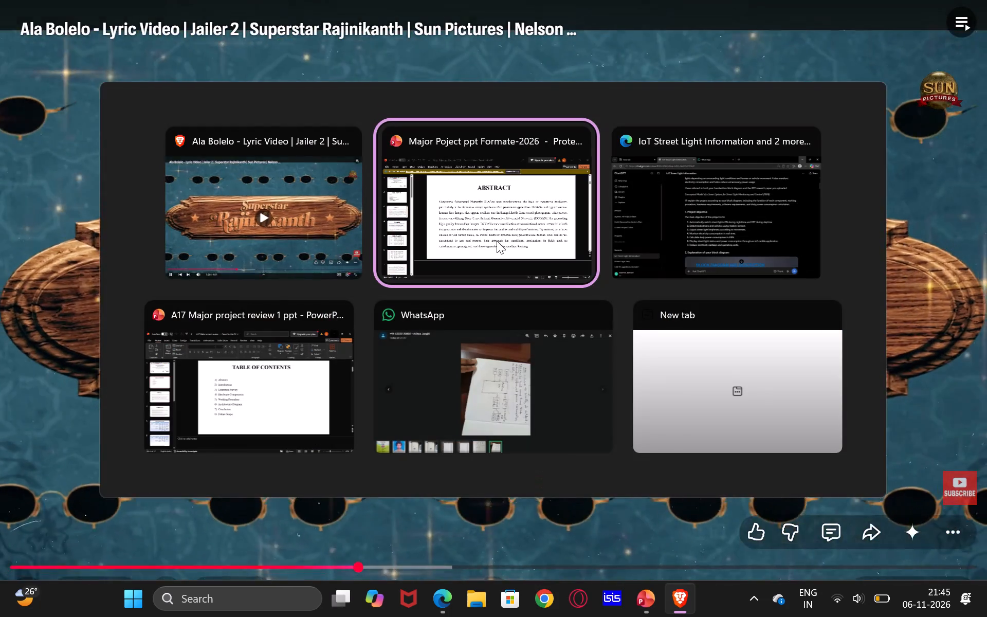
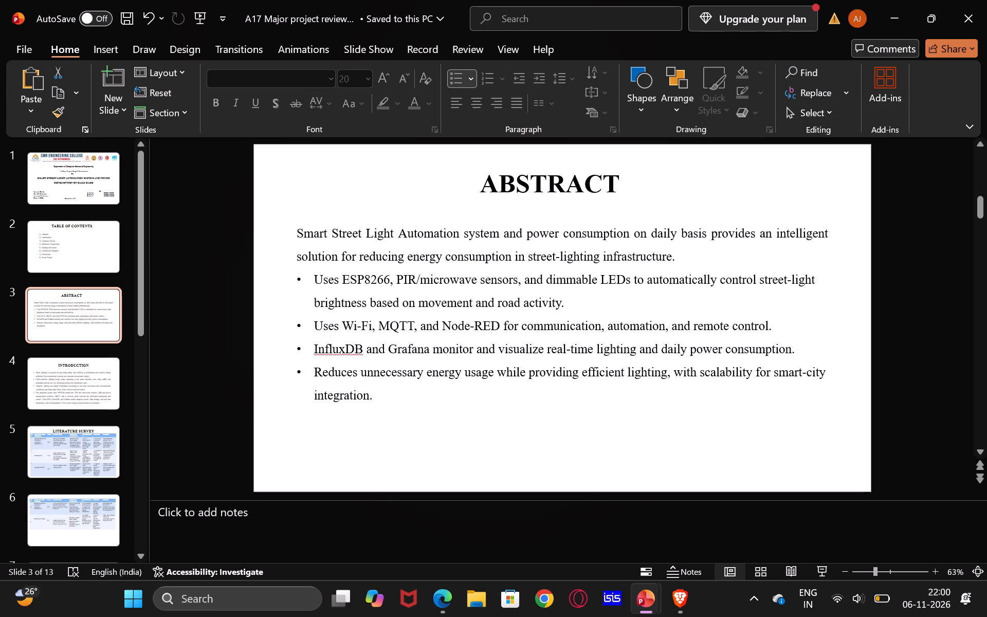
drag(379, 402, 316, 283)
key(ctrl+v)
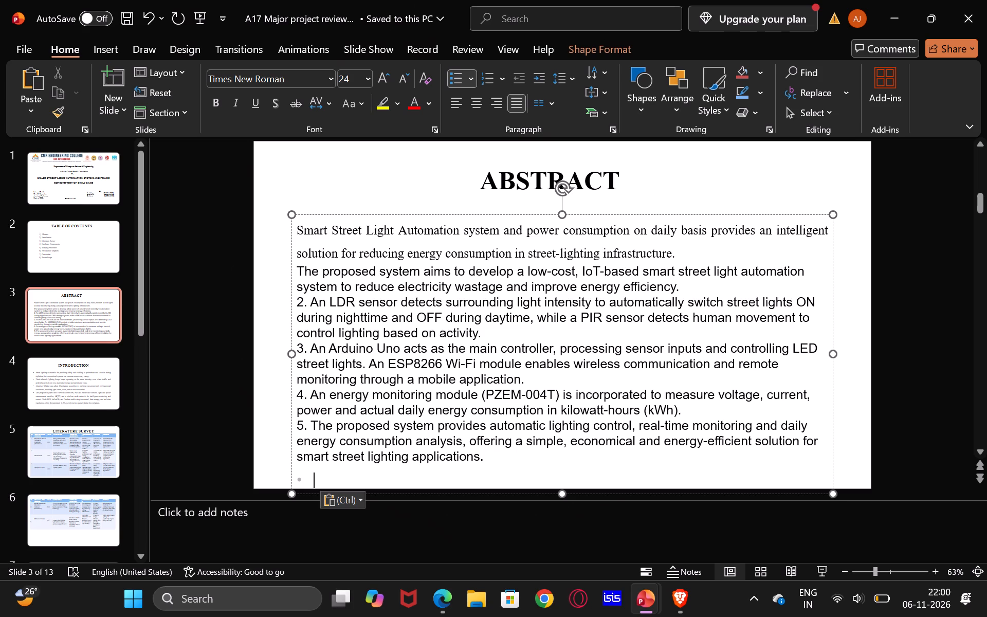
Delete the pasted first point about developing a low-cost, IoT-based smart street light automation system.
drag(681, 289, 327, 259)
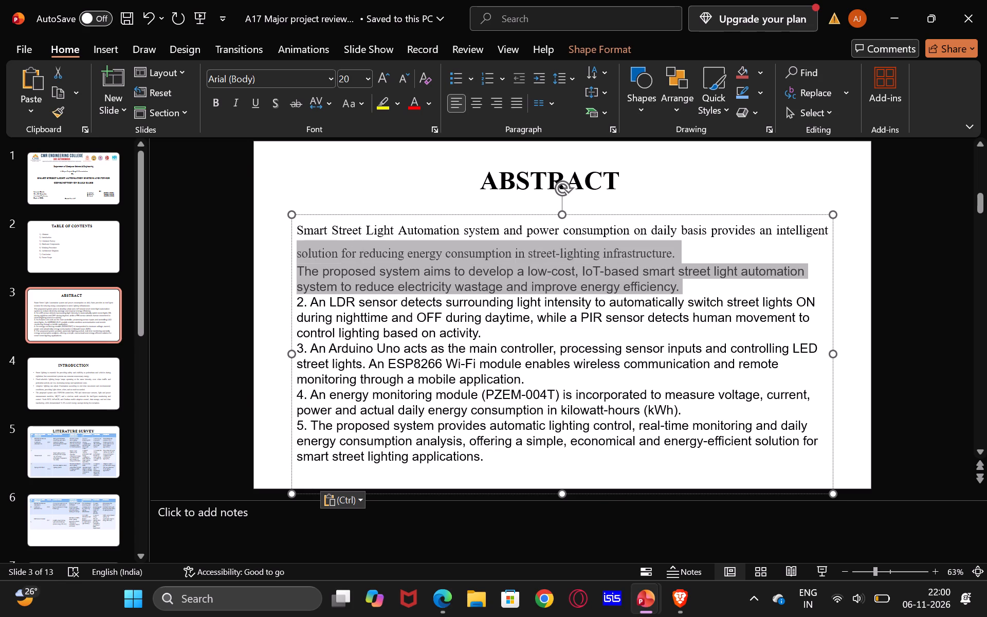
drag(327, 259, 305, 277)
key(BackSpace)
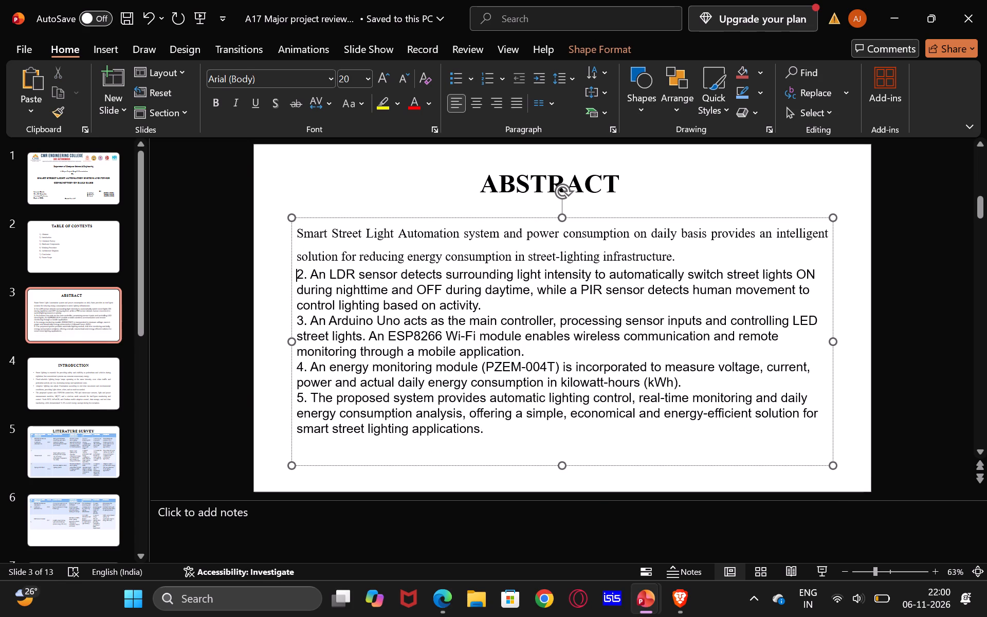
Format the four remaining pasted points in Times New Roman with round bullets.
drag(299, 277, 485, 435)
click(330, 81)
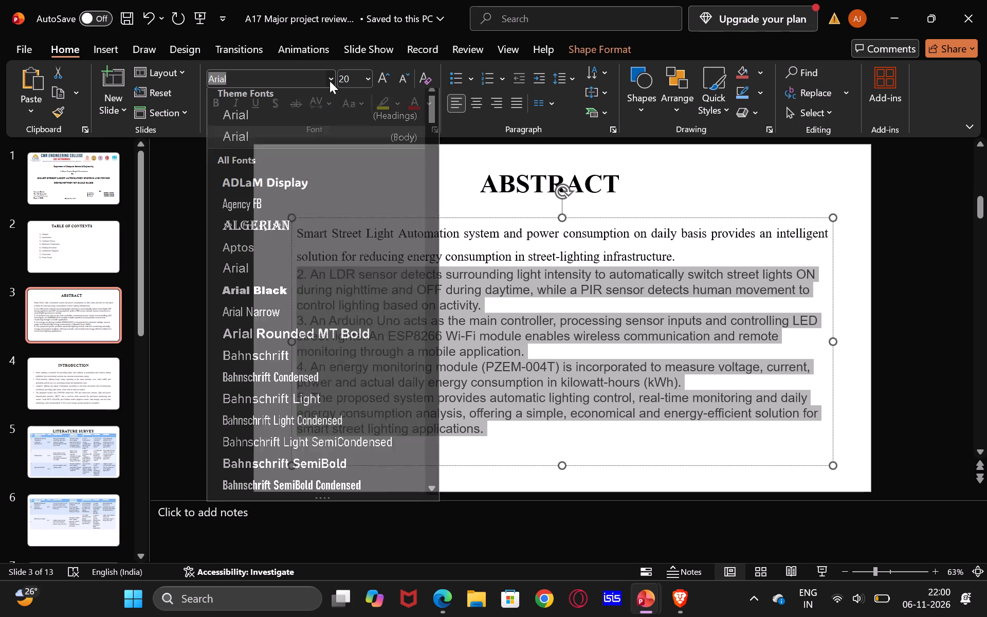
text(times)
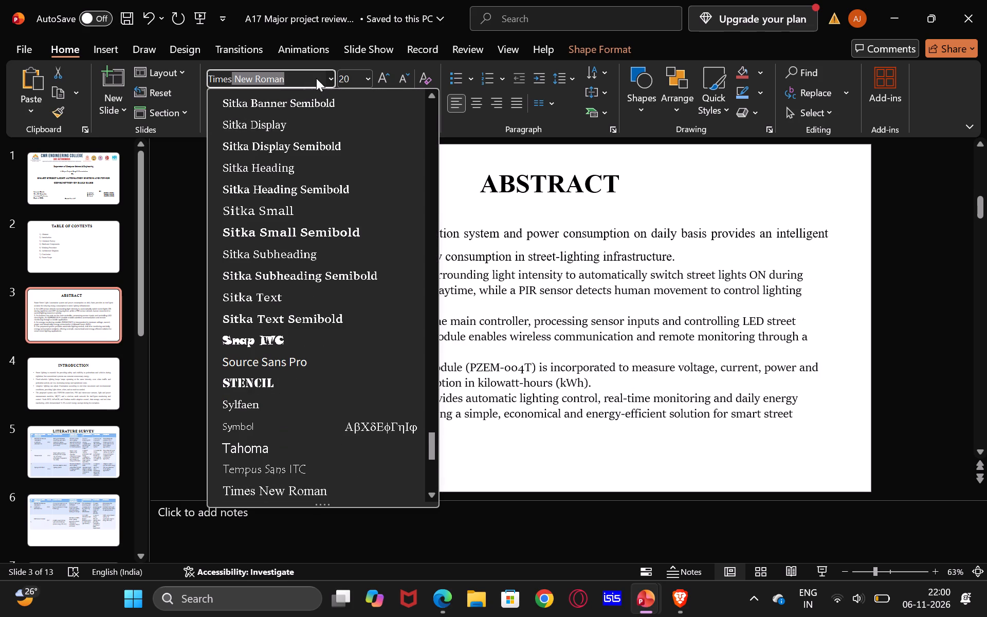
key(Return)
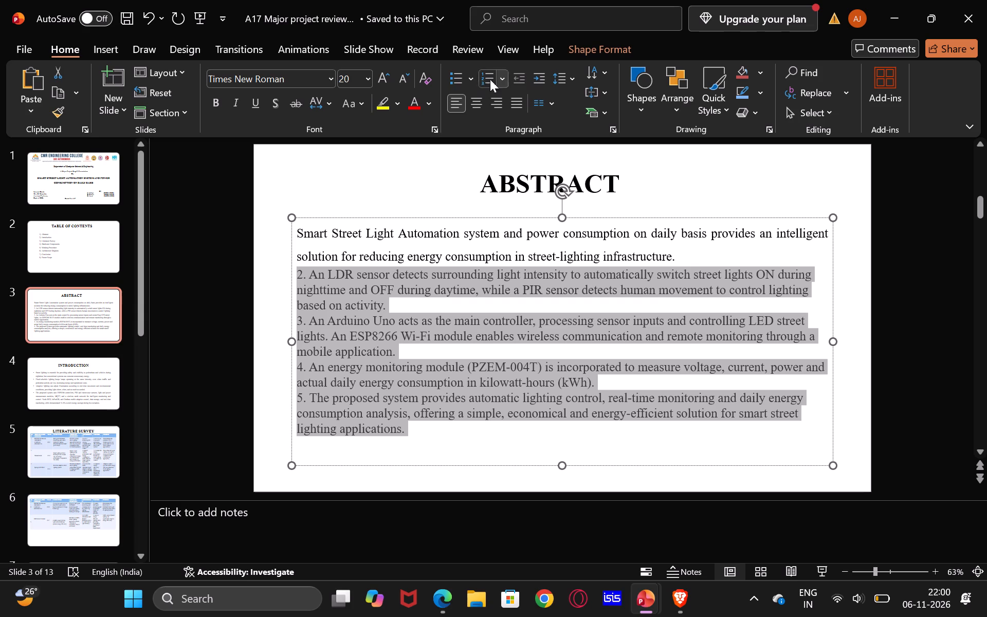
click(469, 79)
click(535, 148)
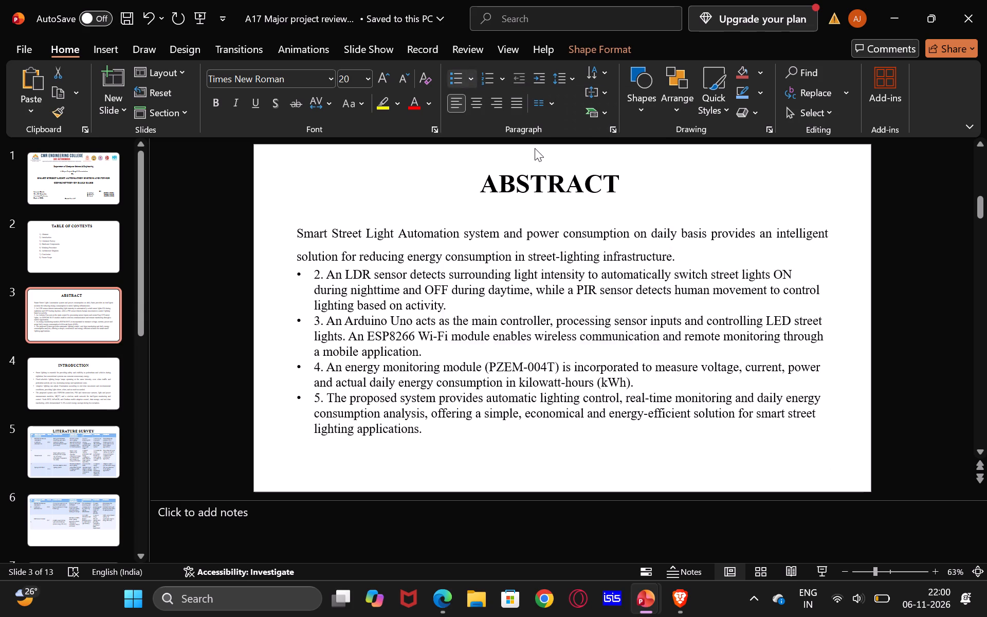
Remove the leftover number "2." from the start of the LDR sensor bullet.
click(368, 194)
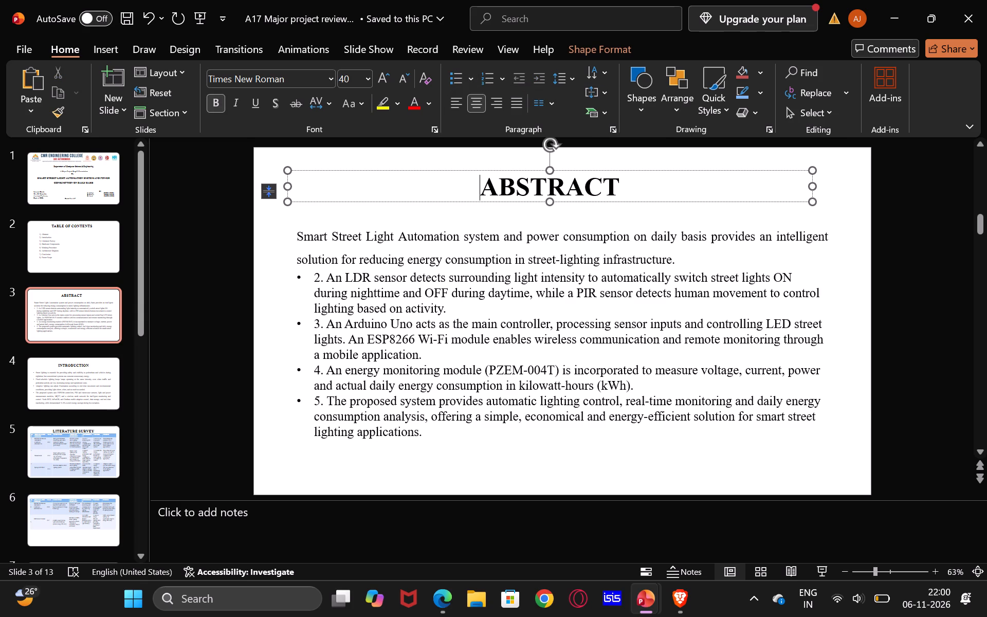
click(328, 283)
key(BackSpace)
key(BackSpace)
key(BackSpace)
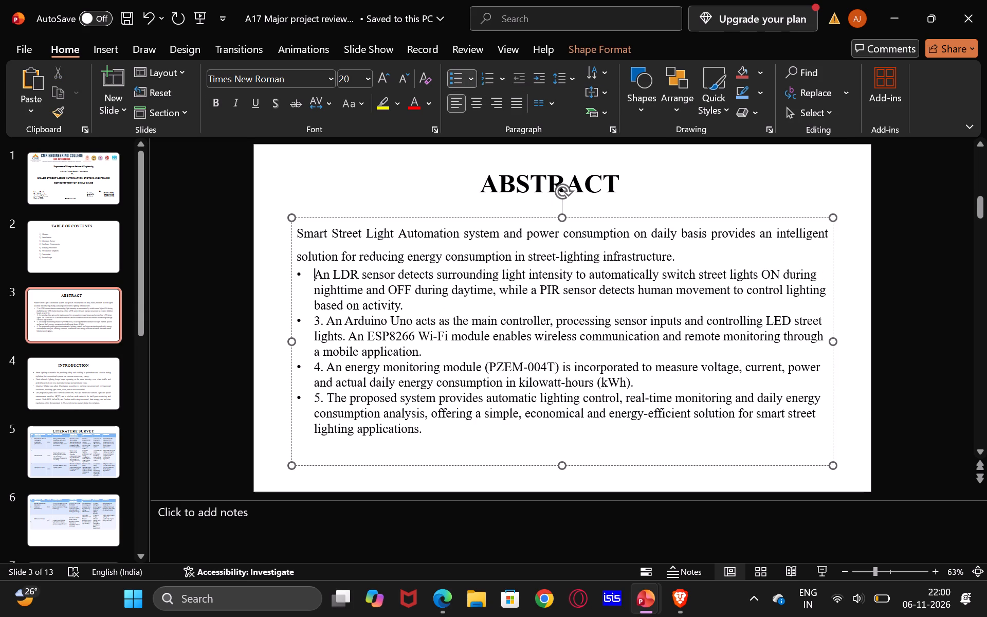
Remove the leftover number "3." from the start of the Arduino Uno bullet.
key(Down)
key(Down)
key(Down)
key(Down)
key(Right)
key(Up)
key(Right)
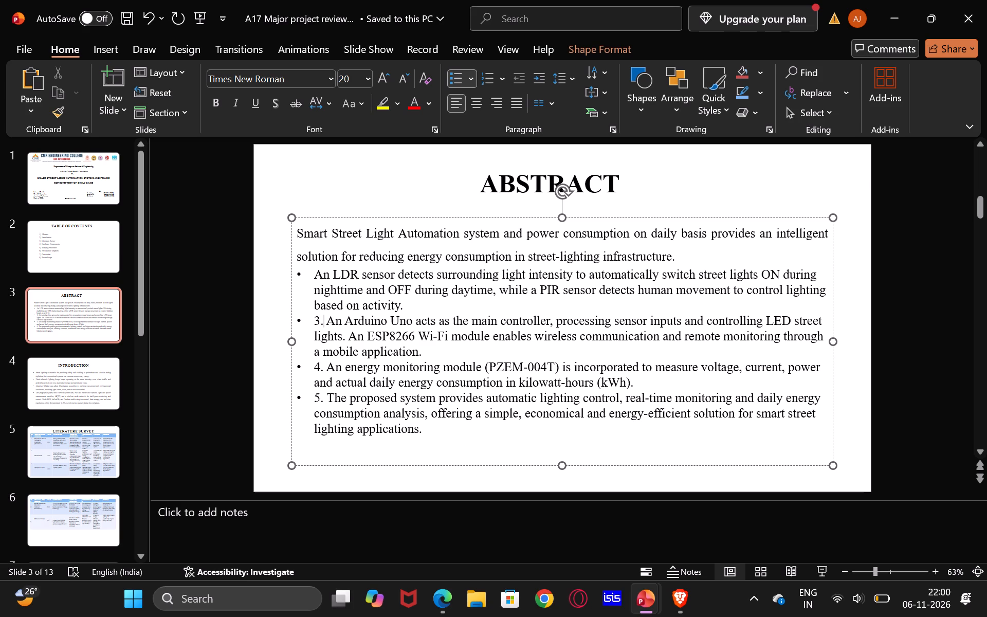
key(BackSpace)
key(BackSpace)
key(Right)
key(BackSpace)
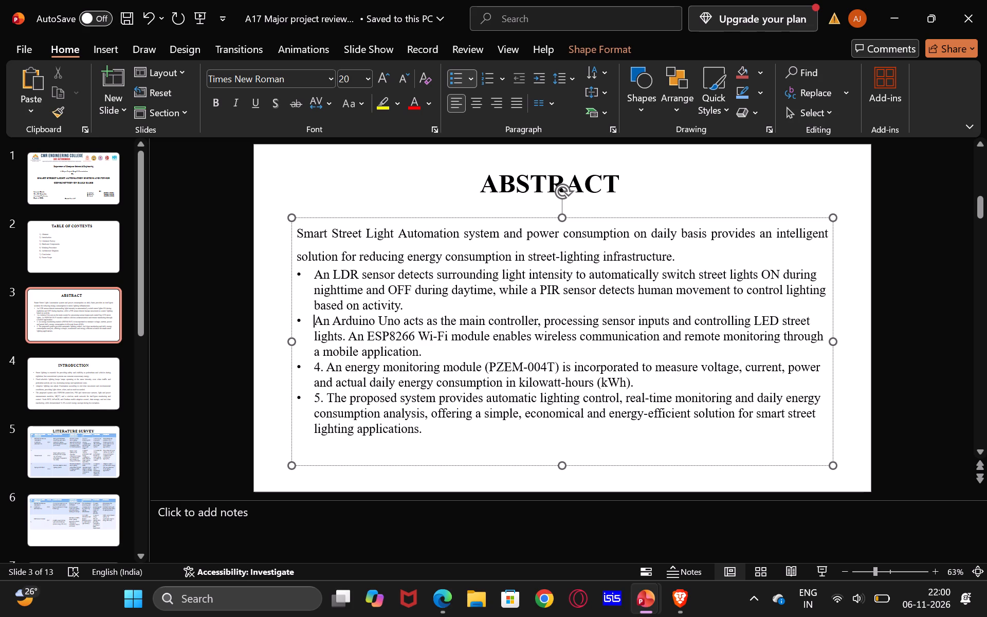
Remove the leftover number "4." from the start of the energy monitoring module bullet.
key(Down)
key(Down)
key(Down)
key(Right)
key(Right)
key(Right)
key(BackSpace)
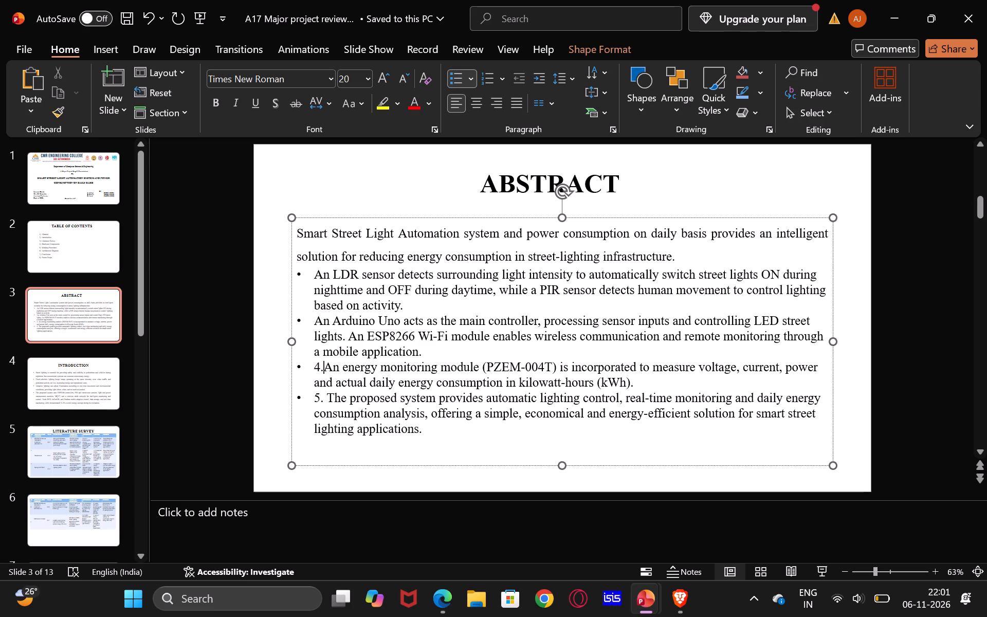
key(BackSpace)
key(BackSpace)
Remove the leftover number "5." from the start of the final bullet about the proposed system.
key(Down)
key(Down)
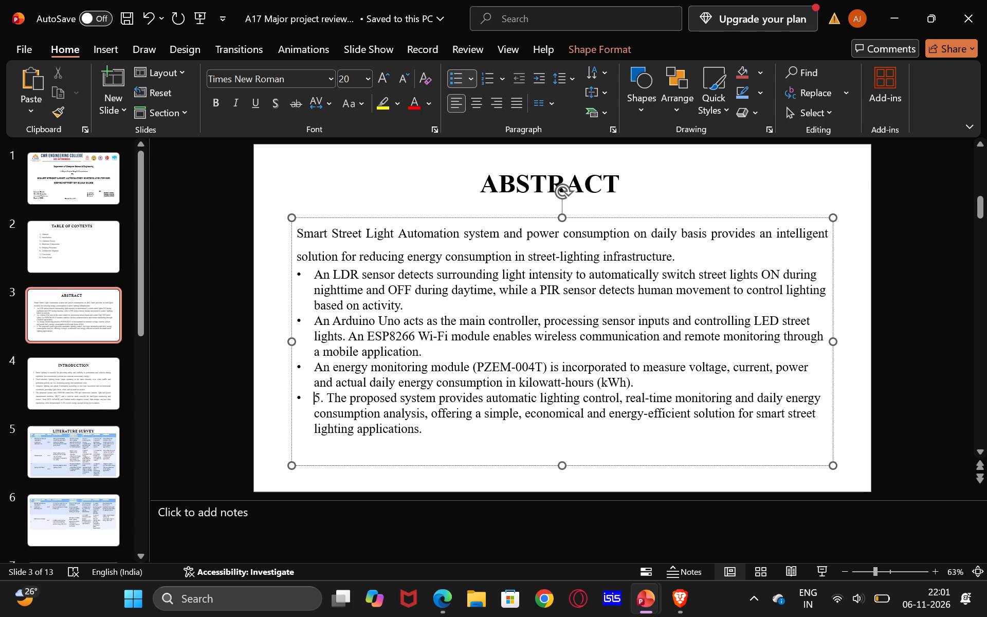
key(Down)
key(Up)
key(Right)
key(Right)
key(Right)
key(BackSpace)
key(BackSpace)
key(BackSpace)
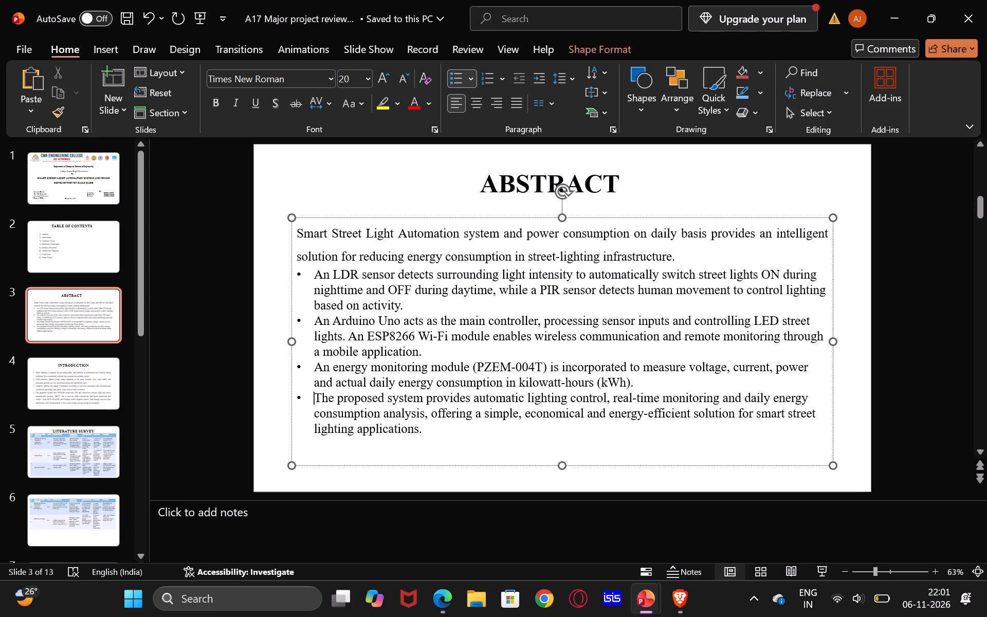
Delete the energy monitoring module (PZEM-004T) bullet from the Abstract slide.
drag(633, 382, 448, 389)
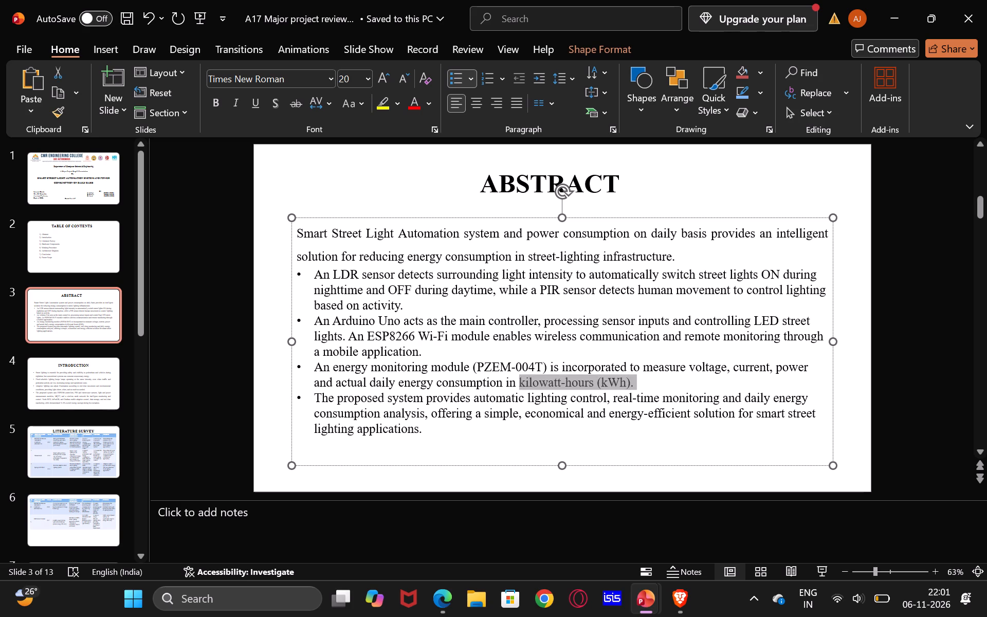
drag(448, 389, 321, 367)
key(BackSpace)
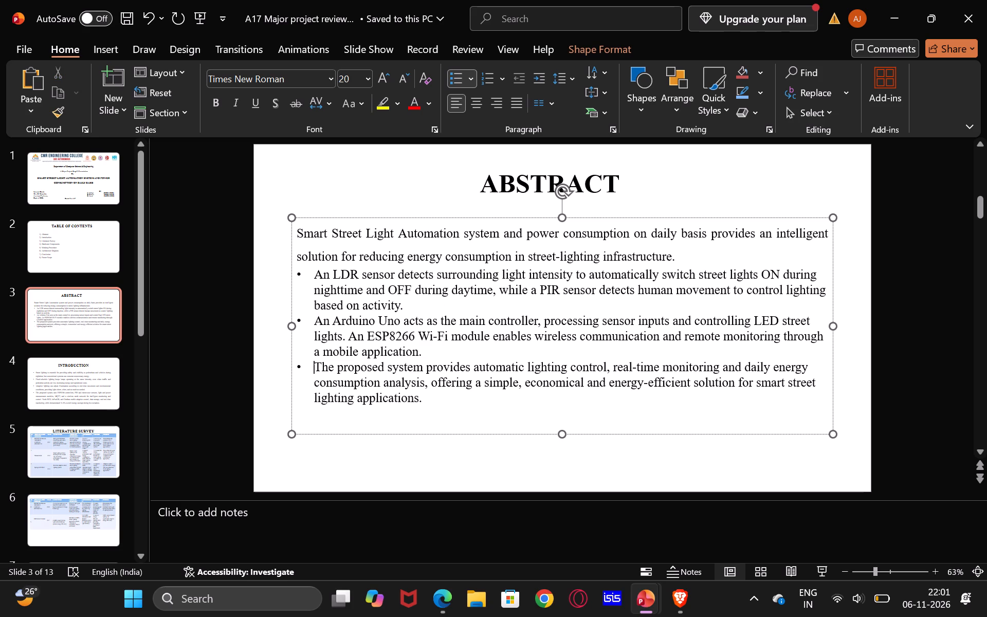
Remove the word "proposed" from the Abstract's last bullet so it starts with "The system provides".
click(389, 368)
key(BackSpace)
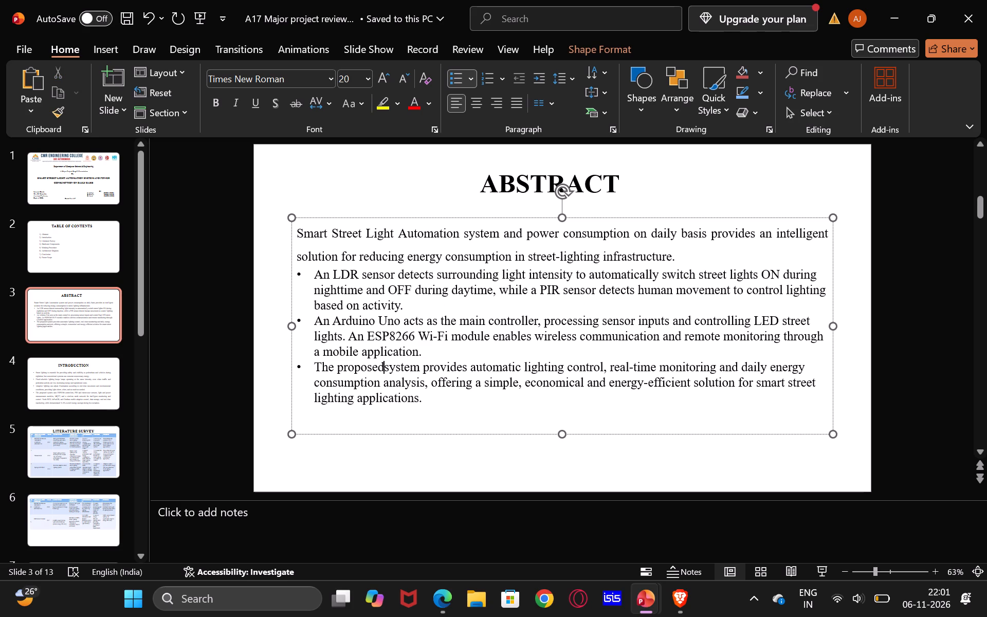
key(BackSpace)
key(BackSpace)
key(BackSpace)
key(BackSpace)
key(BackSpace)
key(BackSpace)
key(BackSpace)
key(BackSpace)
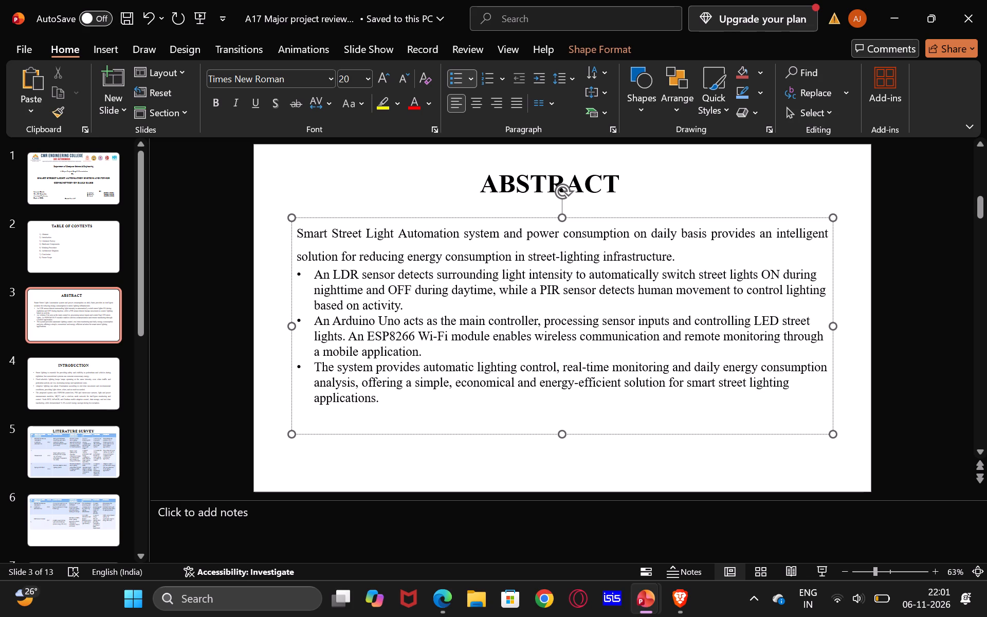
click(86, 257)
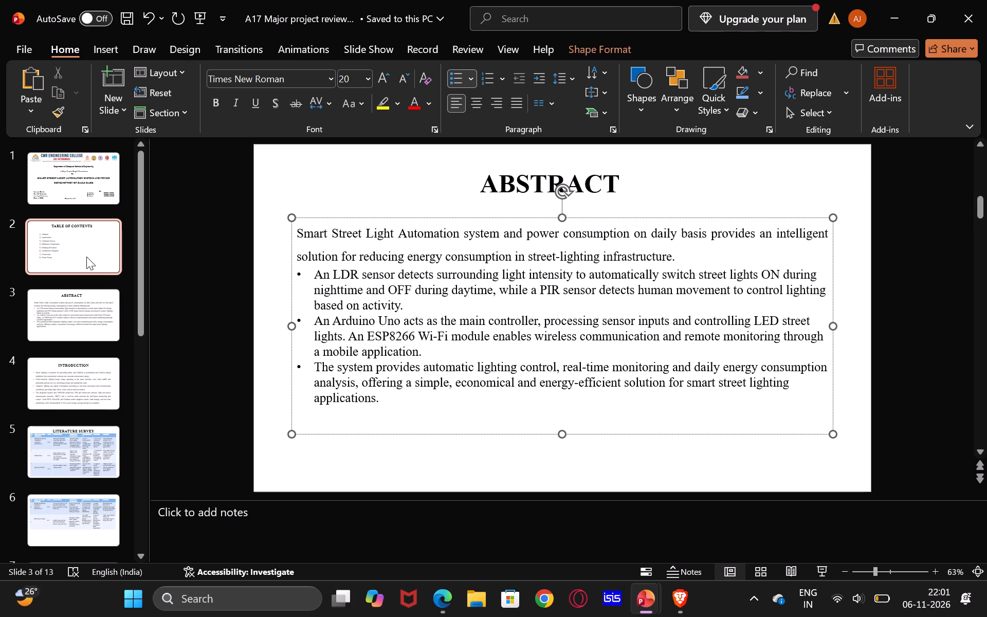
click(79, 307)
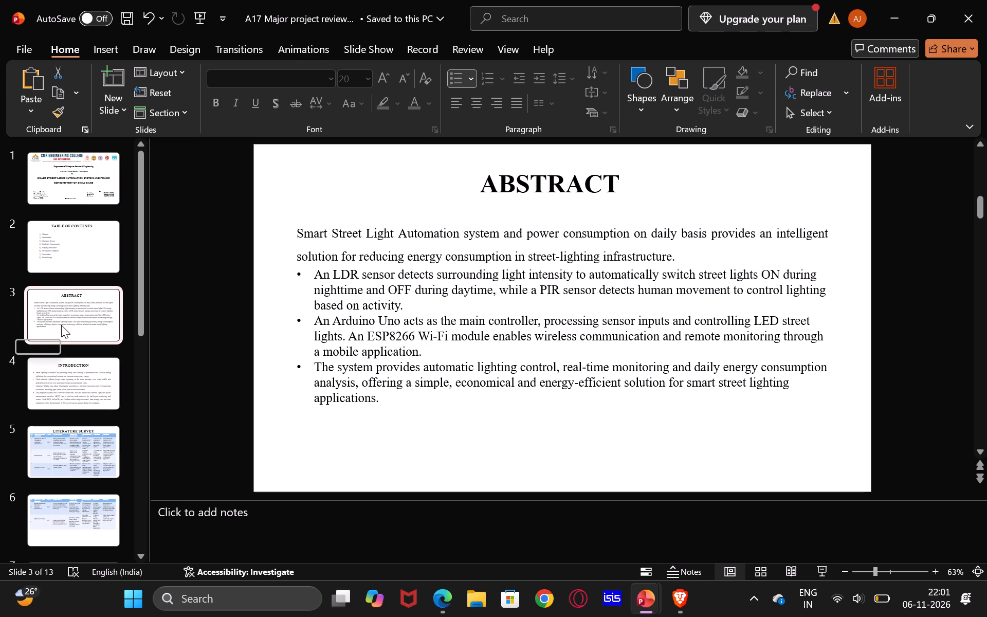
click(69, 369)
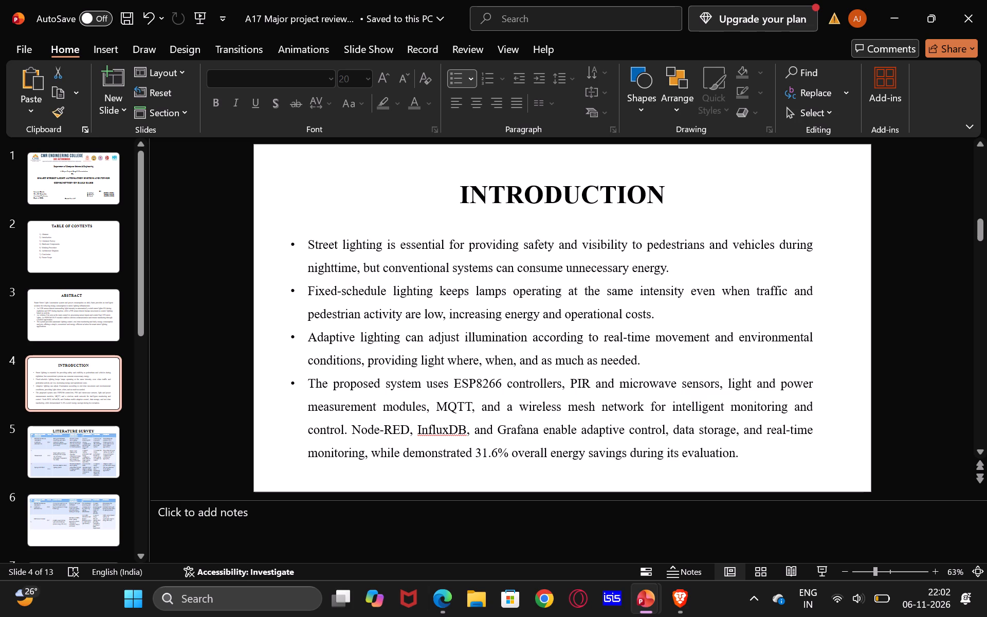
click(59, 455)
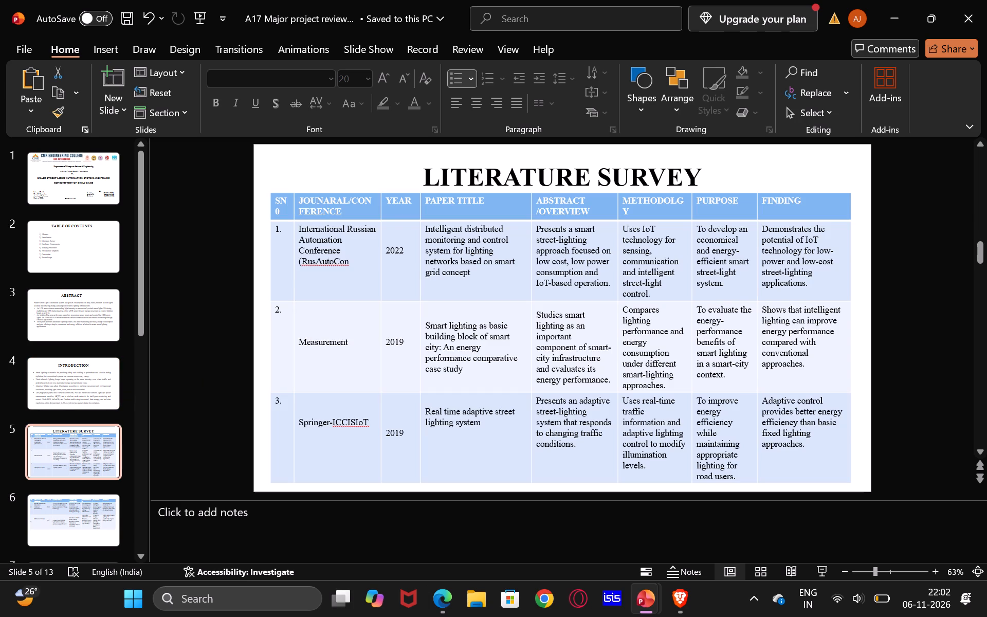
click(404, 253)
key(BackSpace)
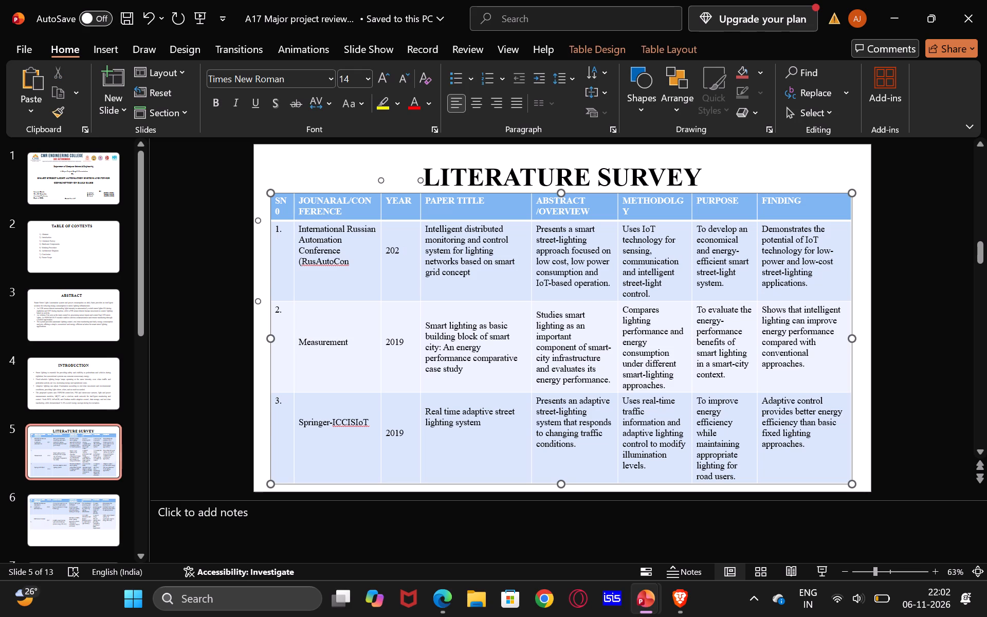
key(Right)
key(2)
key(Right)
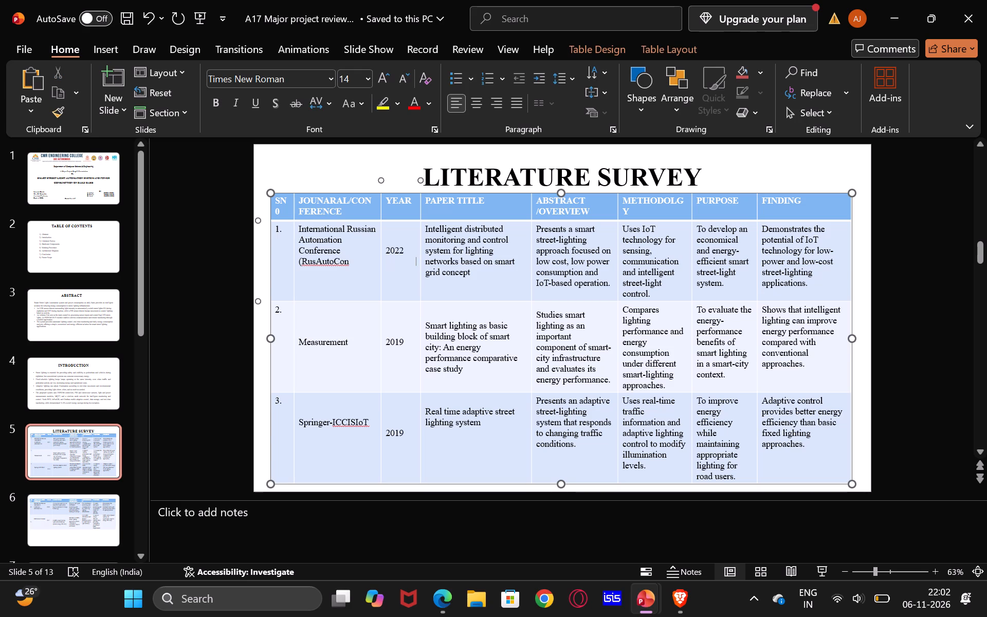
click(404, 249)
key(Right)
key(BackSpace)
key(4)
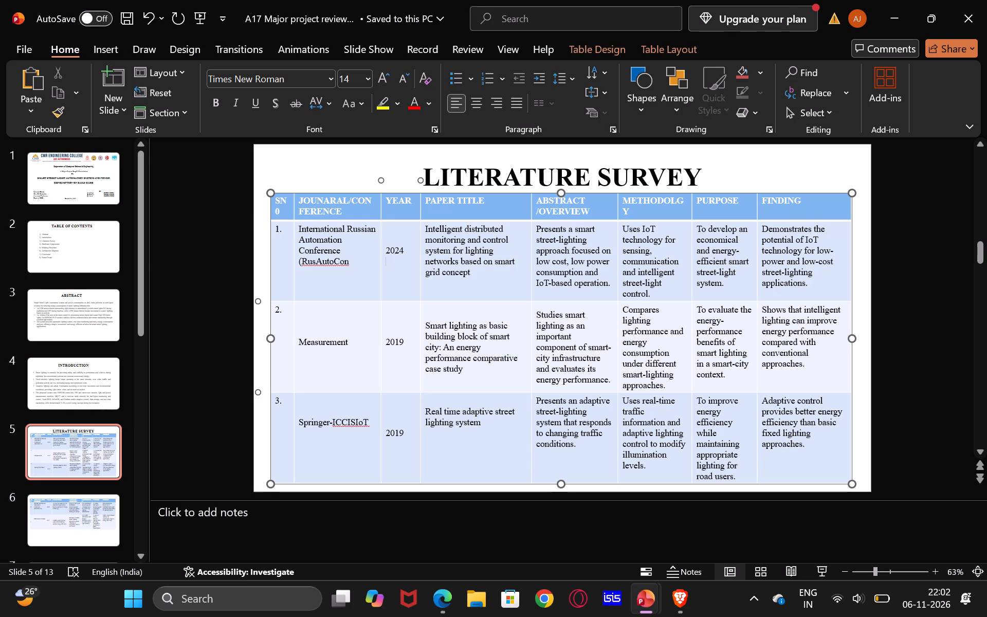
Set the year of paper 2 in the Literature Survey table to 2022.
scroll(392, 386, down, 2)
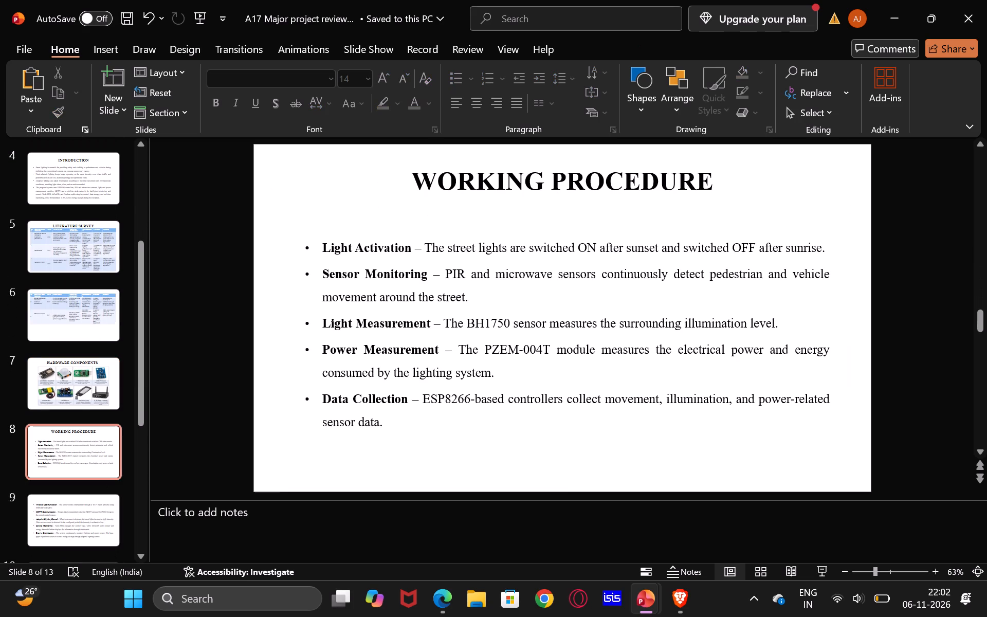
click(94, 321)
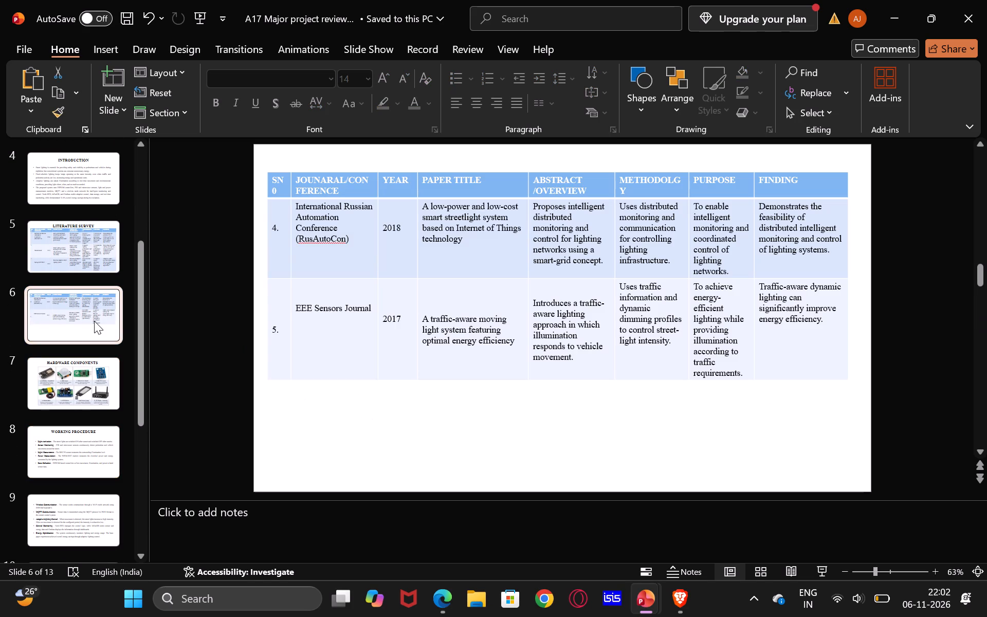
click(89, 261)
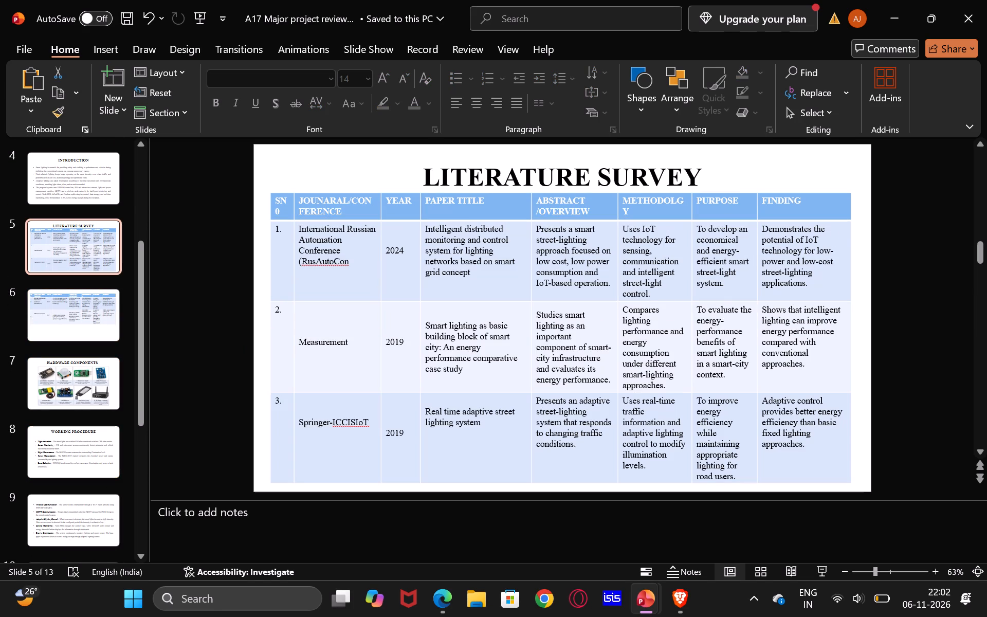
click(404, 340)
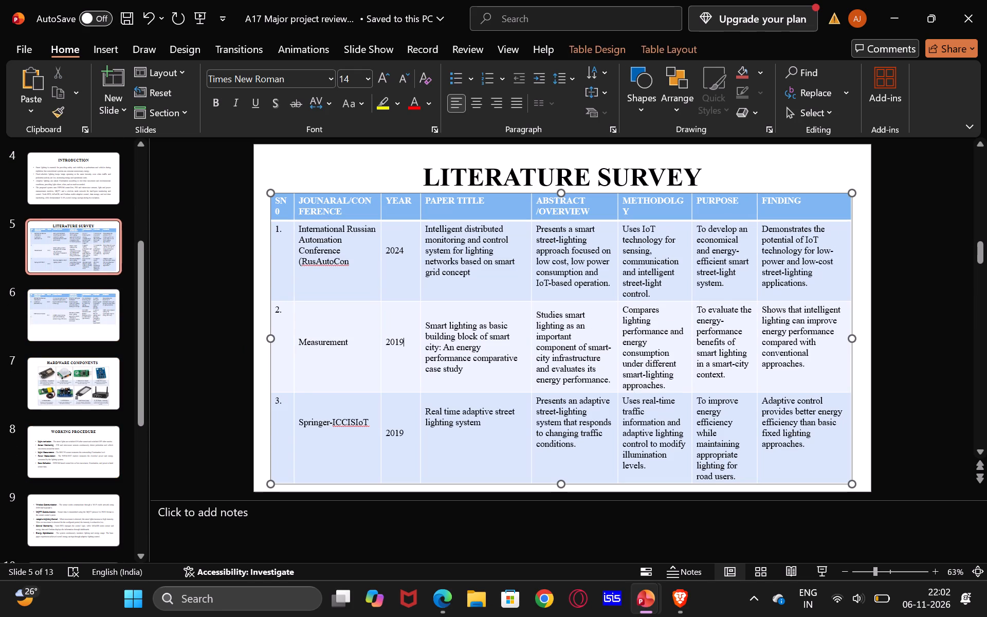
key(BackSpace)
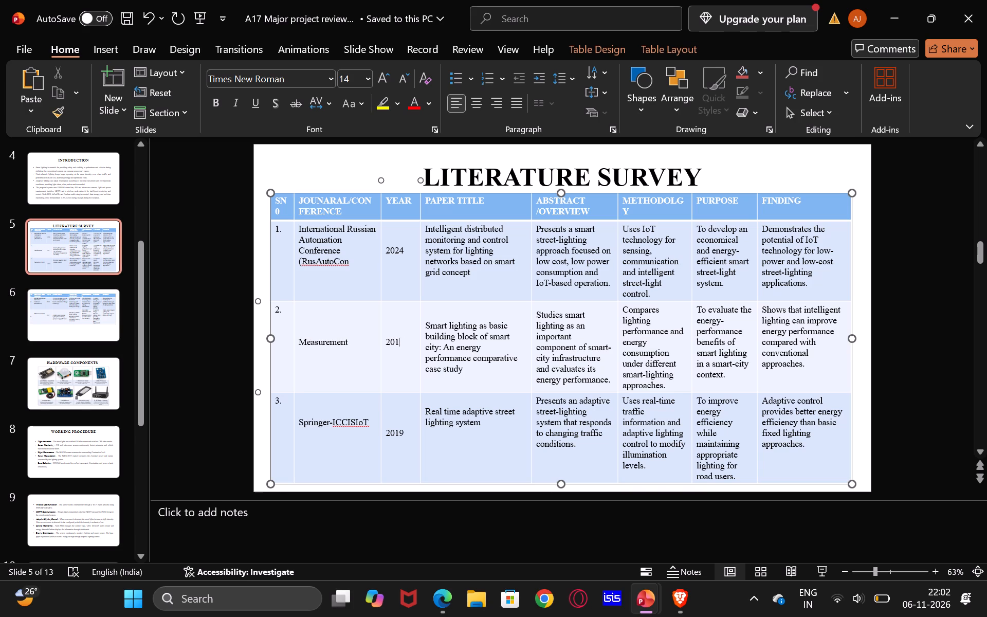
key(BackSpace)
text(22)
Look over the second survey table and Hardware Components slides, then examine the Table of Contents in the Major Project format presentation.
scroll(383, 402, down, 2)
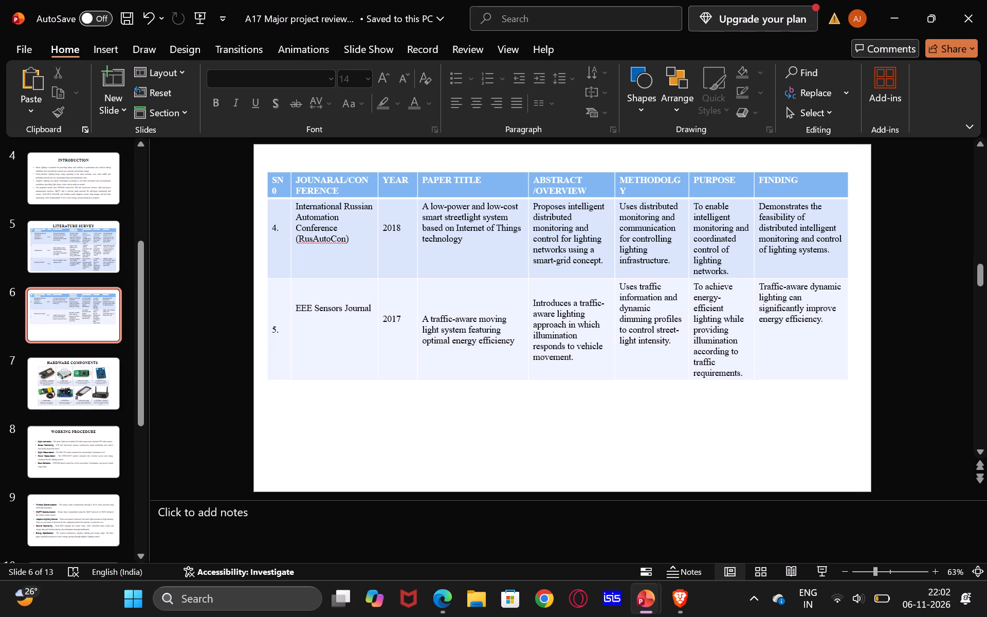
click(76, 376)
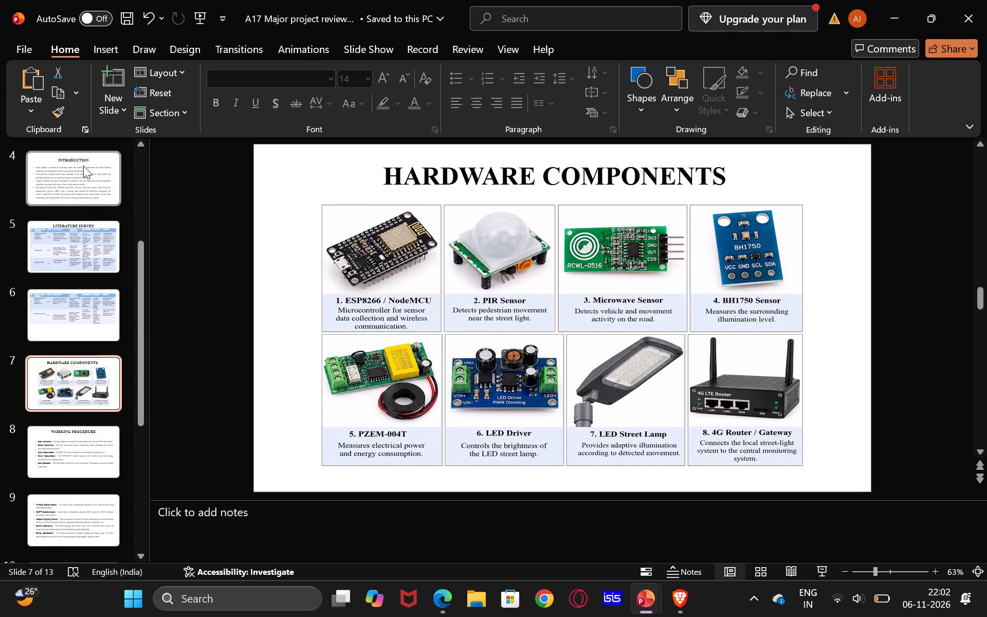
click(83, 165)
key(alt+Tab)
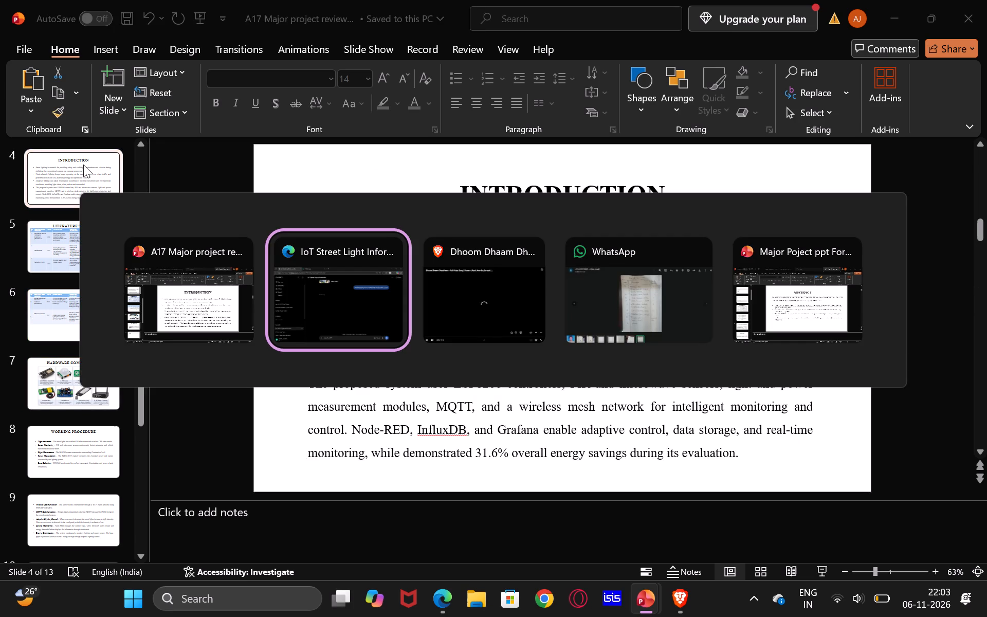
key(alt+Tab)
key(alt+Tab)
key(alt+Tab)
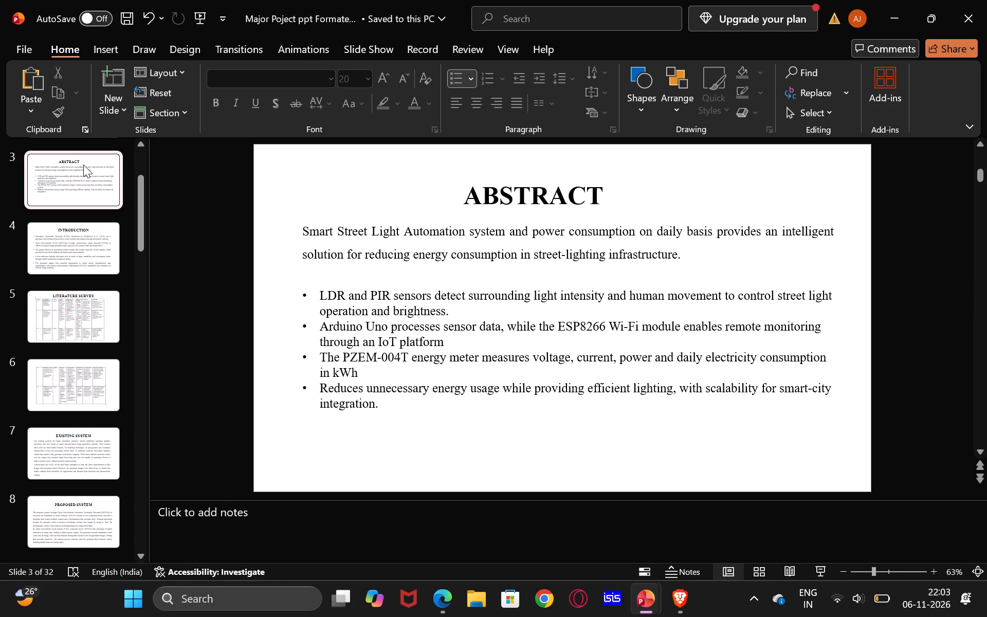
scroll(87, 252, up, 4)
click(71, 248)
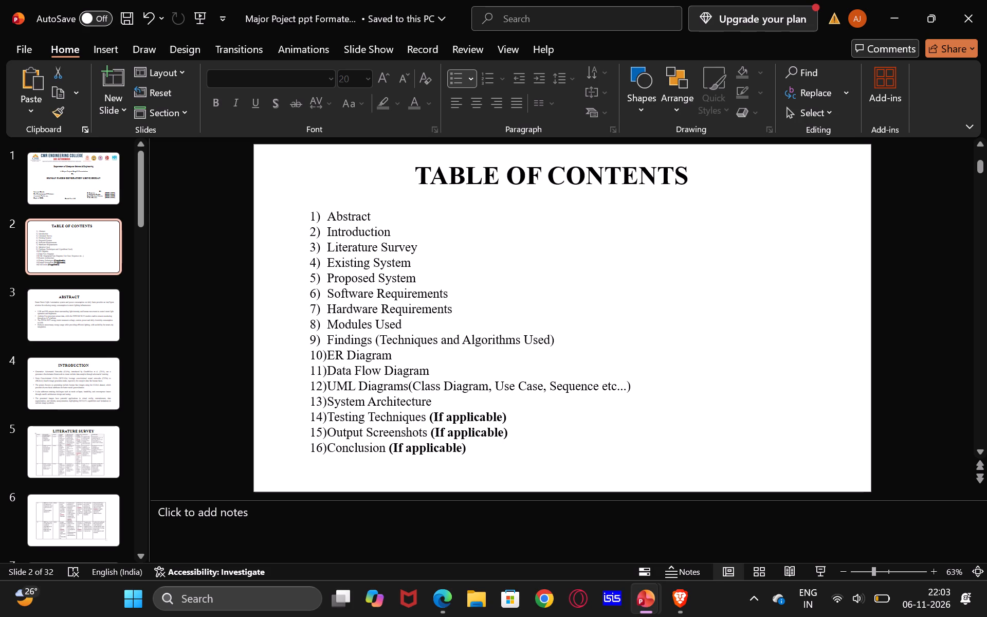
Return to the A17 major project review presentation and select the slide with the second Literature Survey table.
key(alt+Tab)
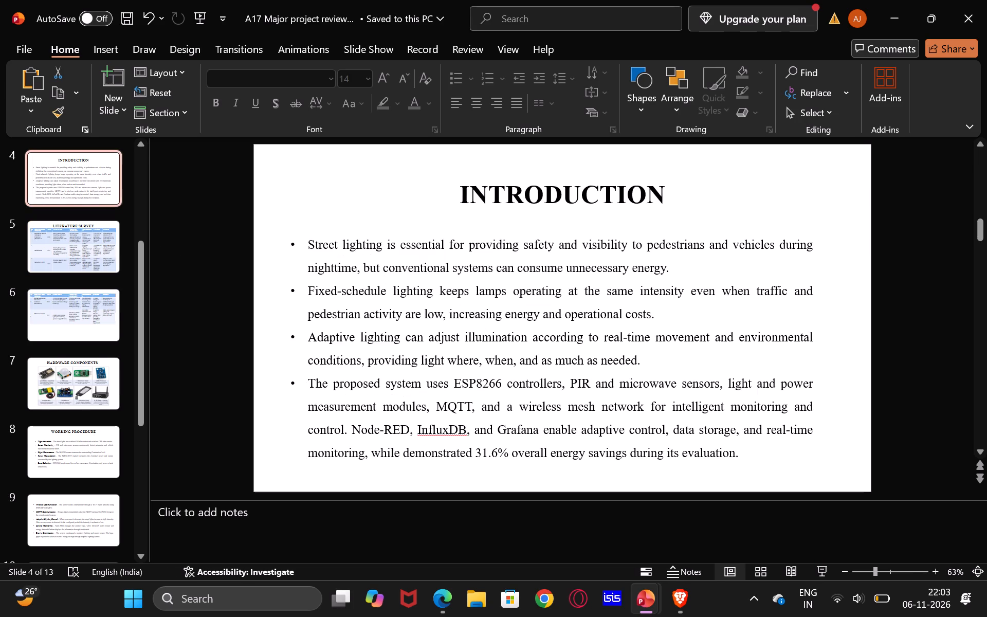
click(86, 331)
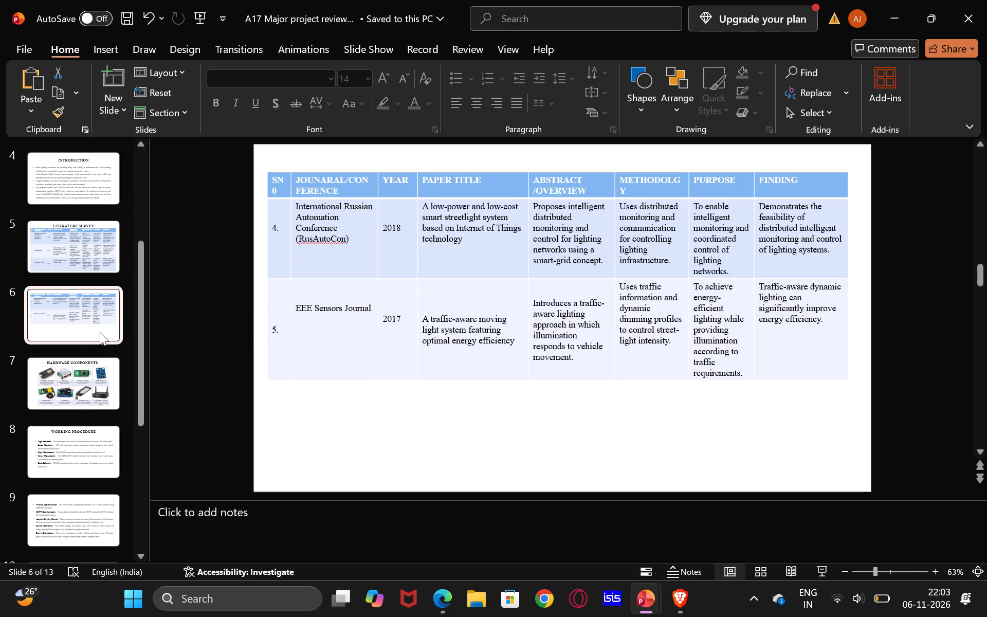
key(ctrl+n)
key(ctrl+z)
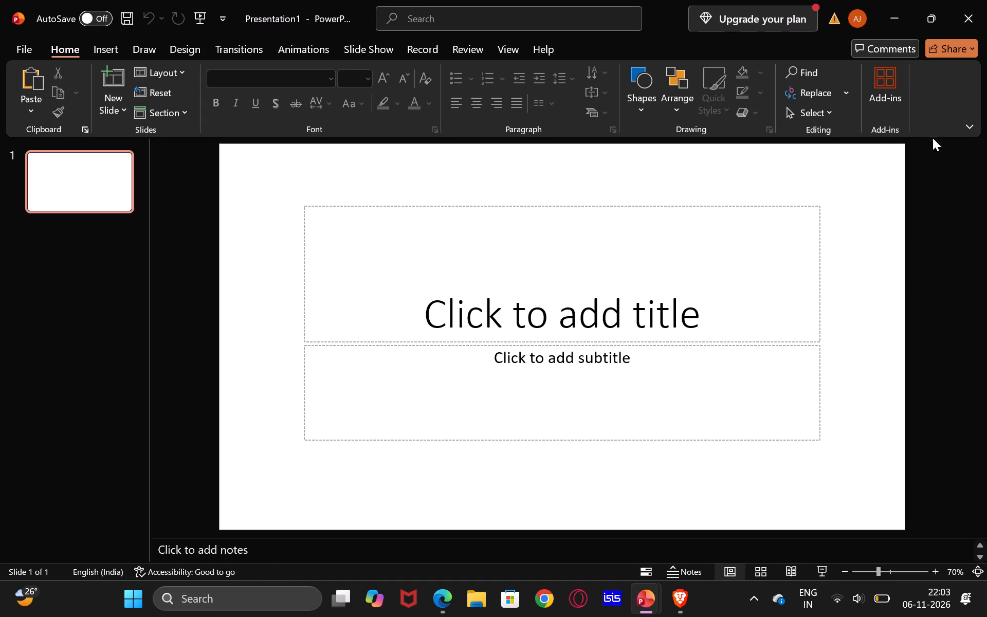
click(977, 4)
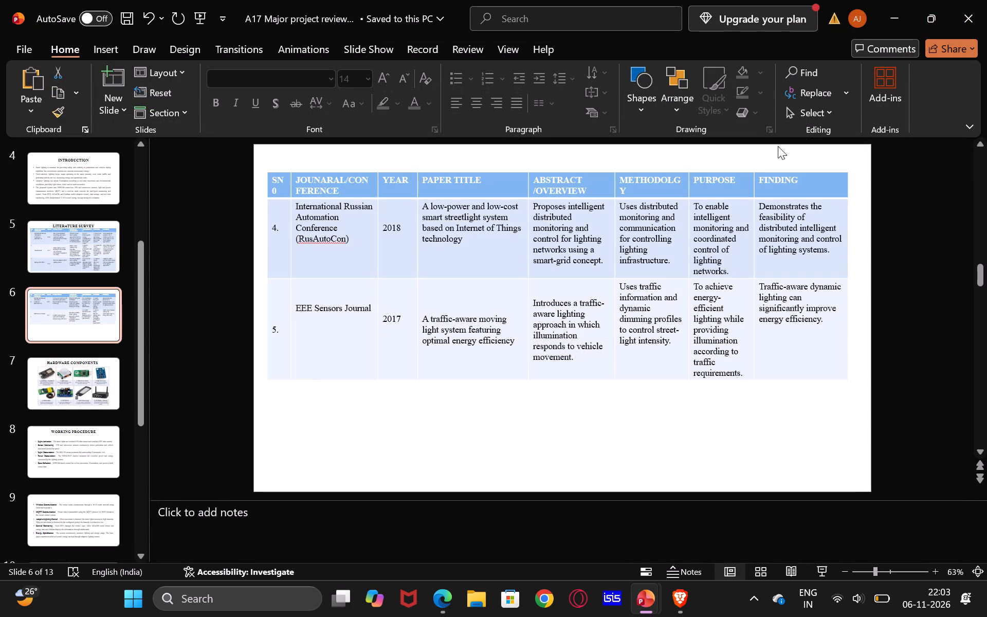
Insert a new slide directly after the second Literature Survey table slide.
click(92, 323)
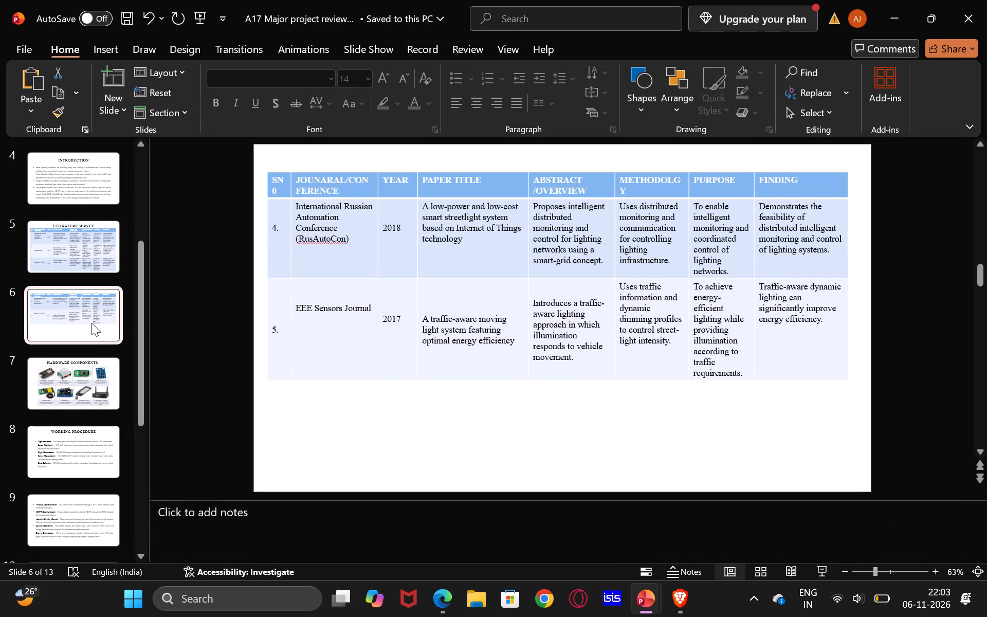
key(ctrl+m)
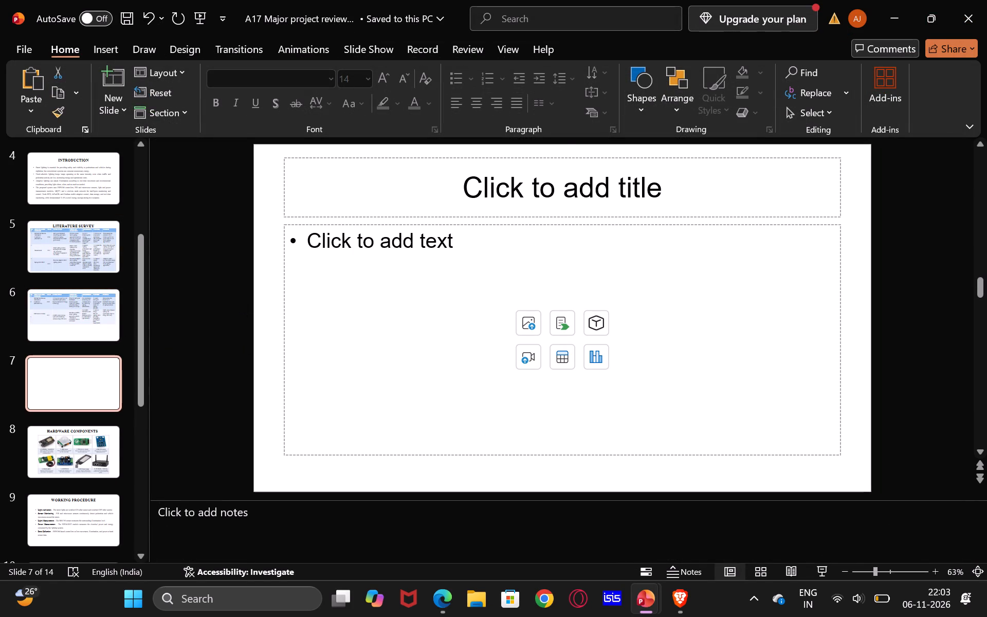
Check the Literature Survey title's formatting and set the new slide's title font to Times New Roman, size 40.
click(671, 194)
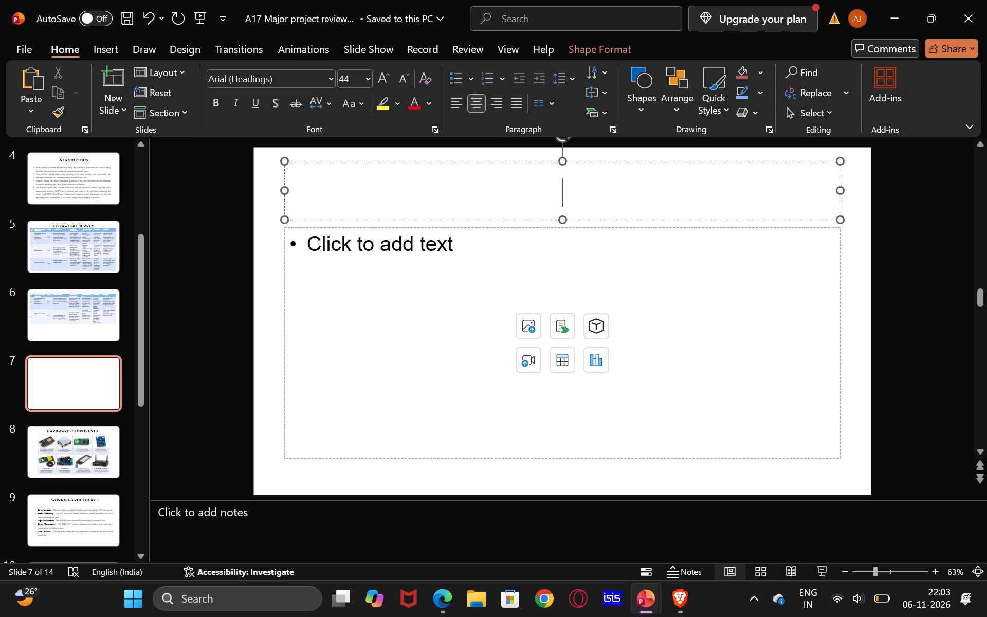
click(43, 238)
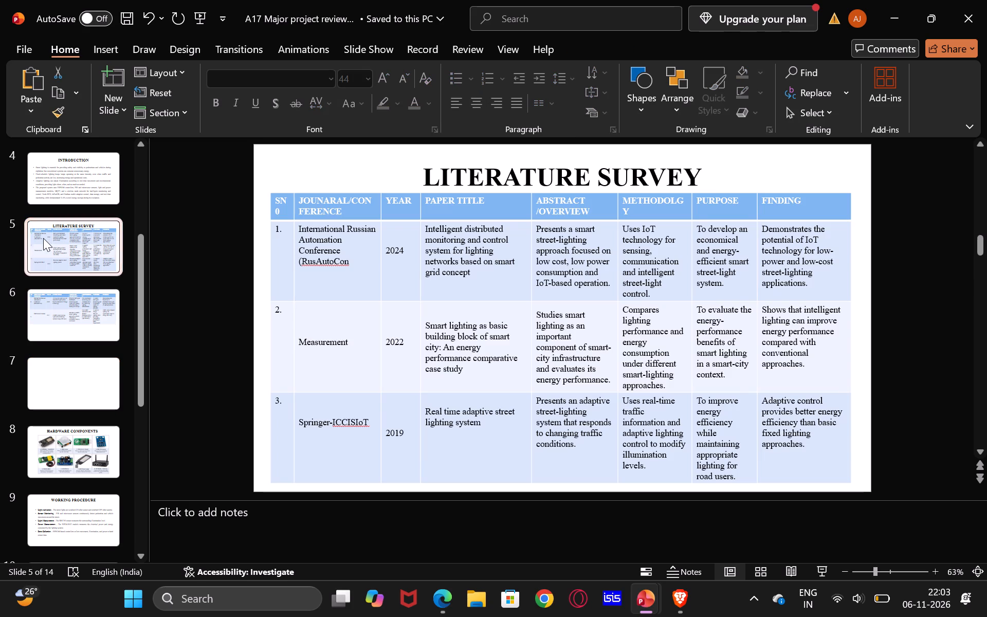
click(536, 172)
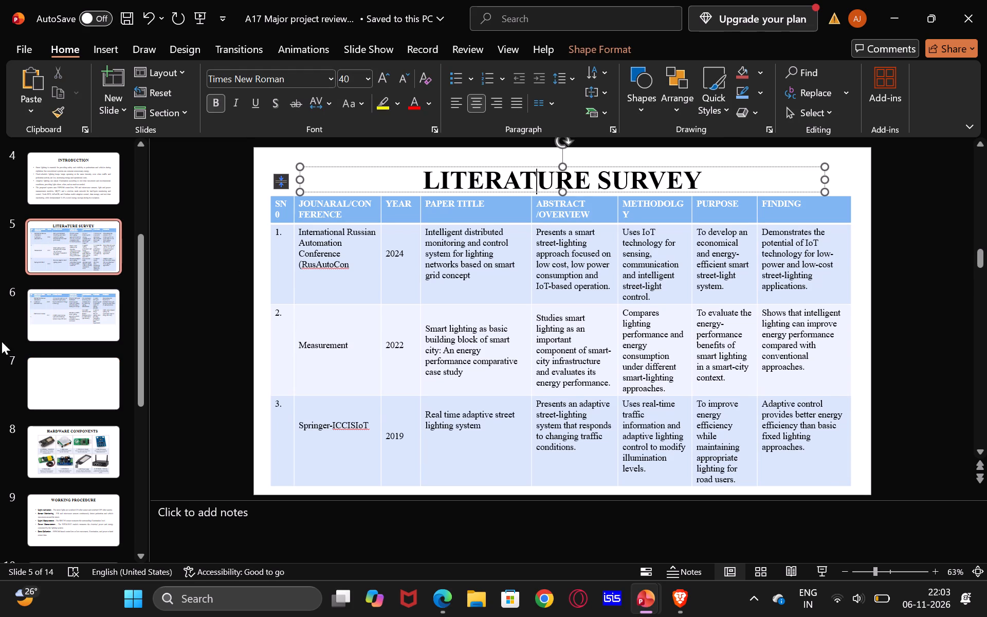
click(53, 399)
click(581, 205)
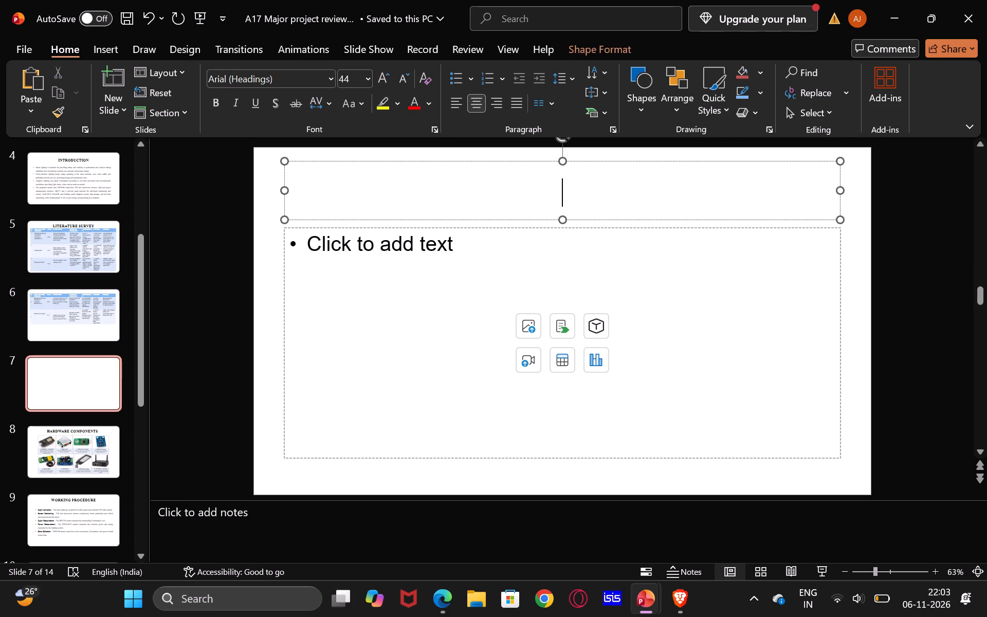
click(374, 80)
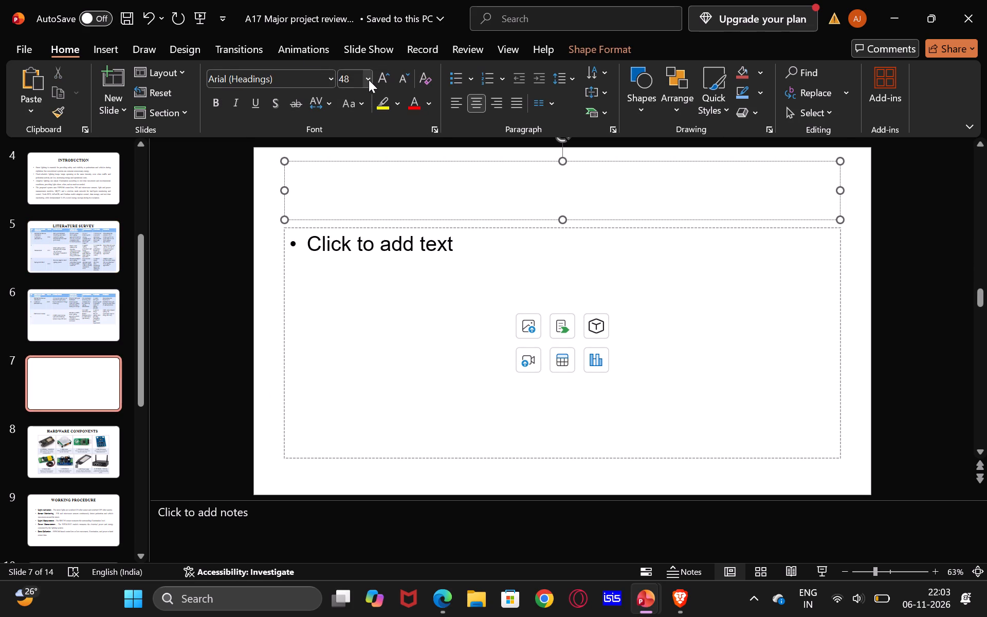
click(369, 80)
click(353, 367)
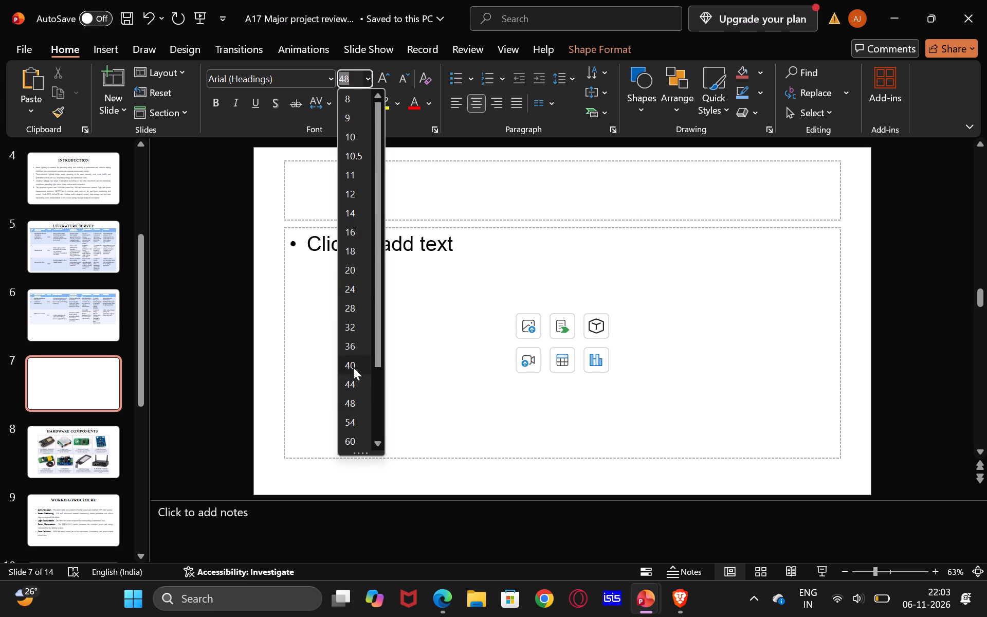
click(331, 82)
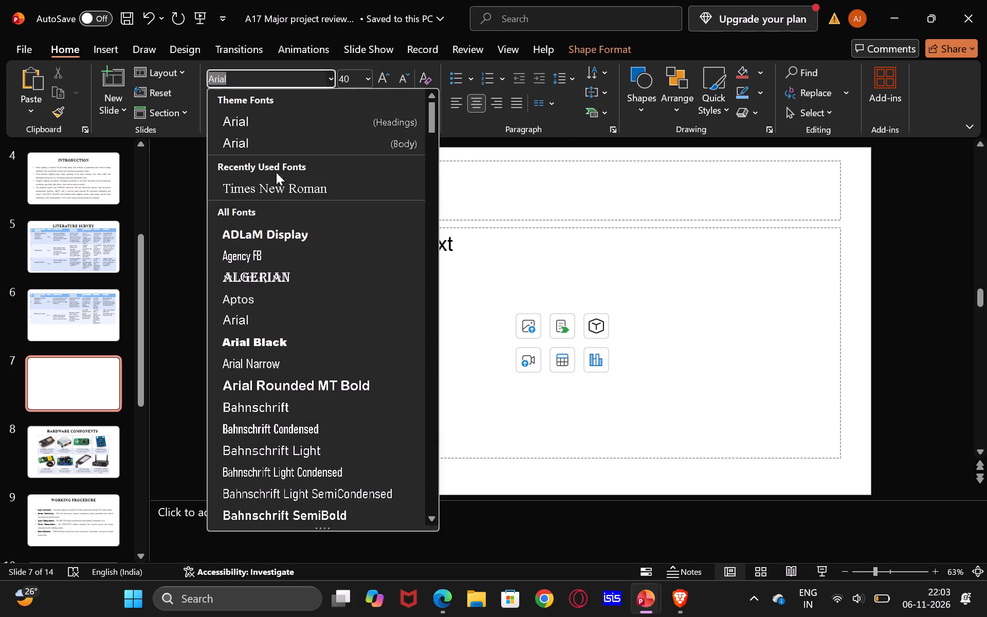
click(279, 189)
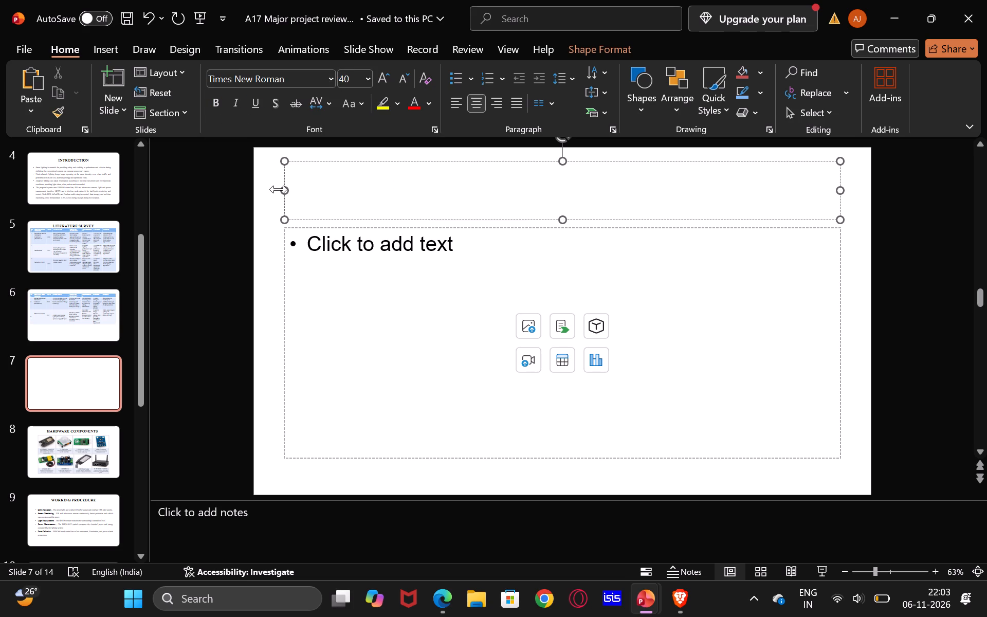
Enter "EXISTING SYSTEM" as the new slide's title and make it bold.
text(EXIX)
key(BackSpace)
text(STING SYSTEM)
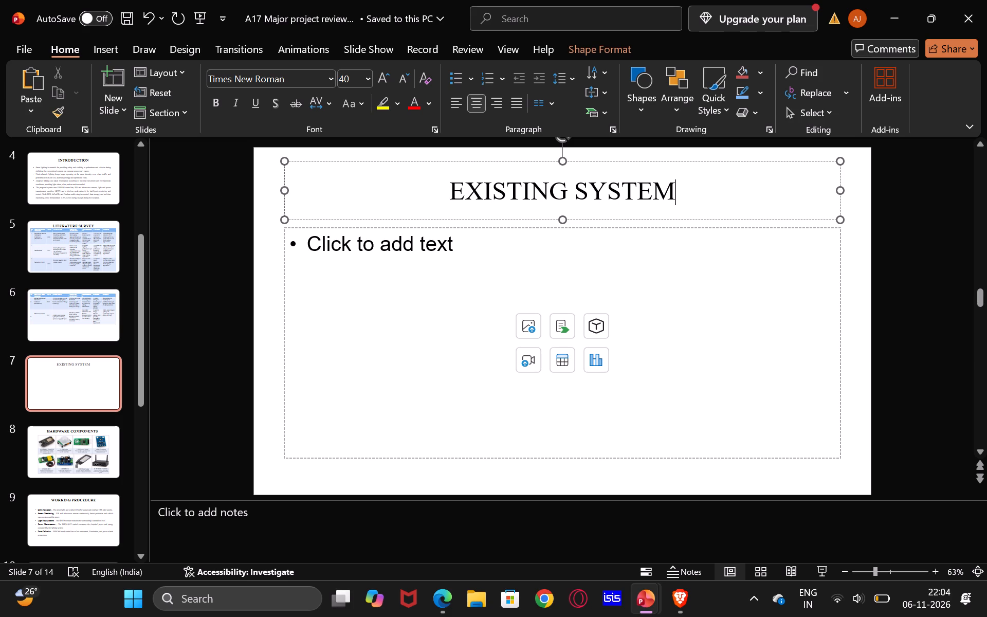
drag(684, 197, 464, 177)
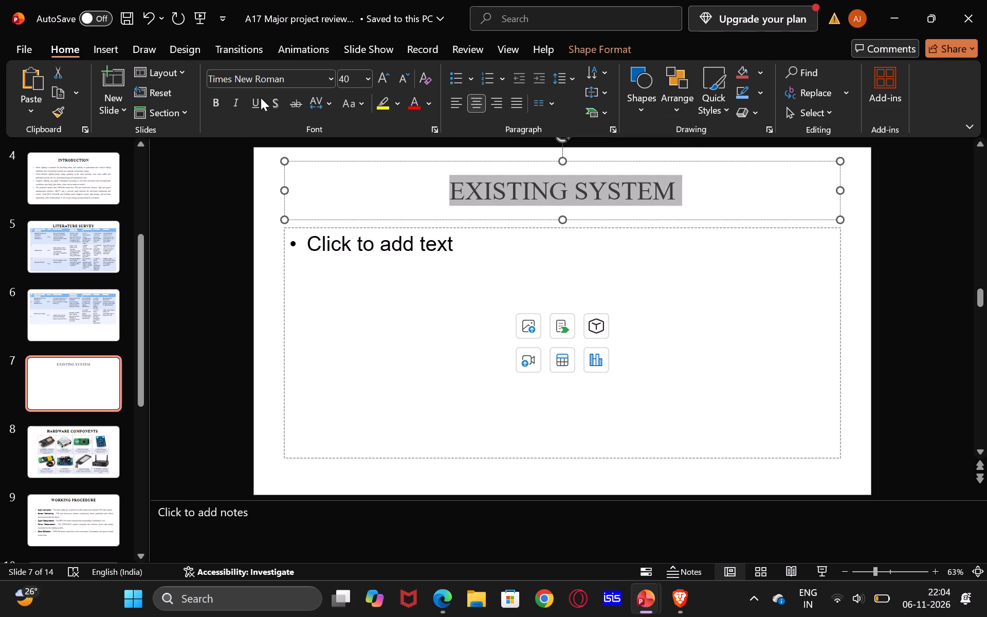
click(219, 101)
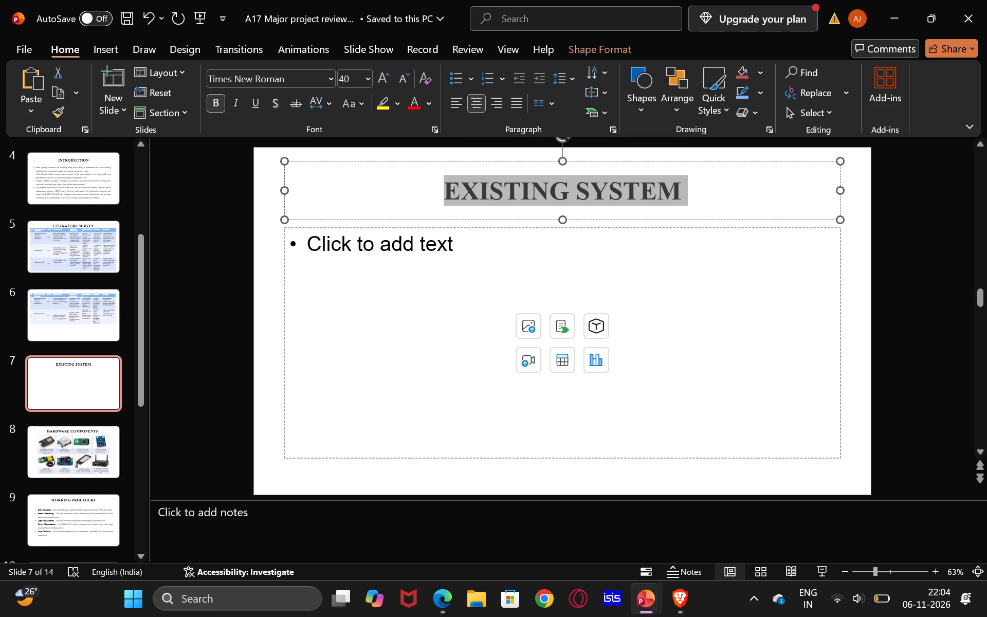
click(270, 244)
click(614, 186)
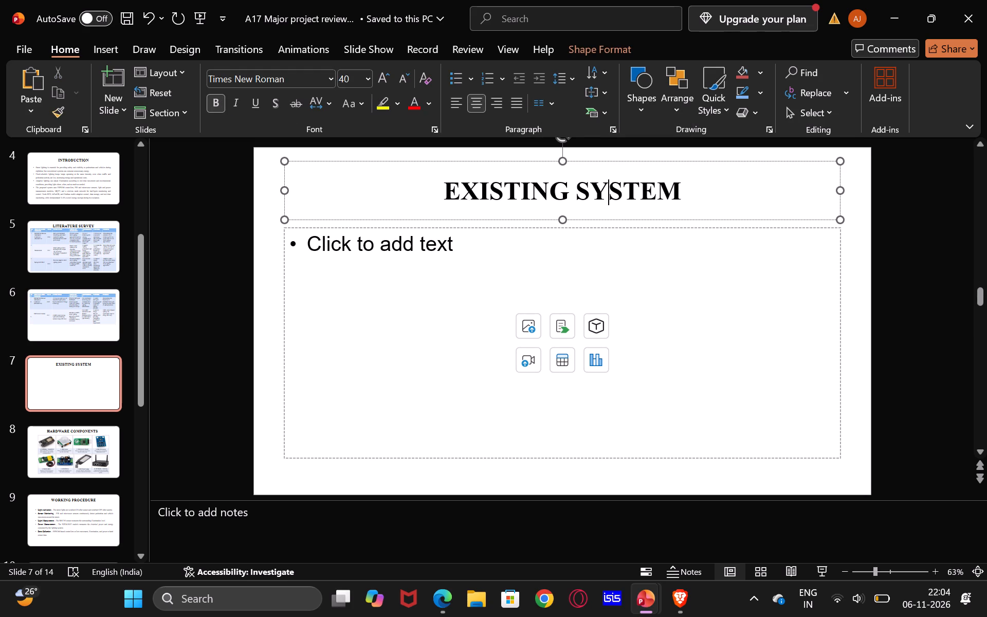
Reduce the height of the EXISTING SYSTEM title box and move it slightly higher on the slide.
drag(565, 217, 564, 201)
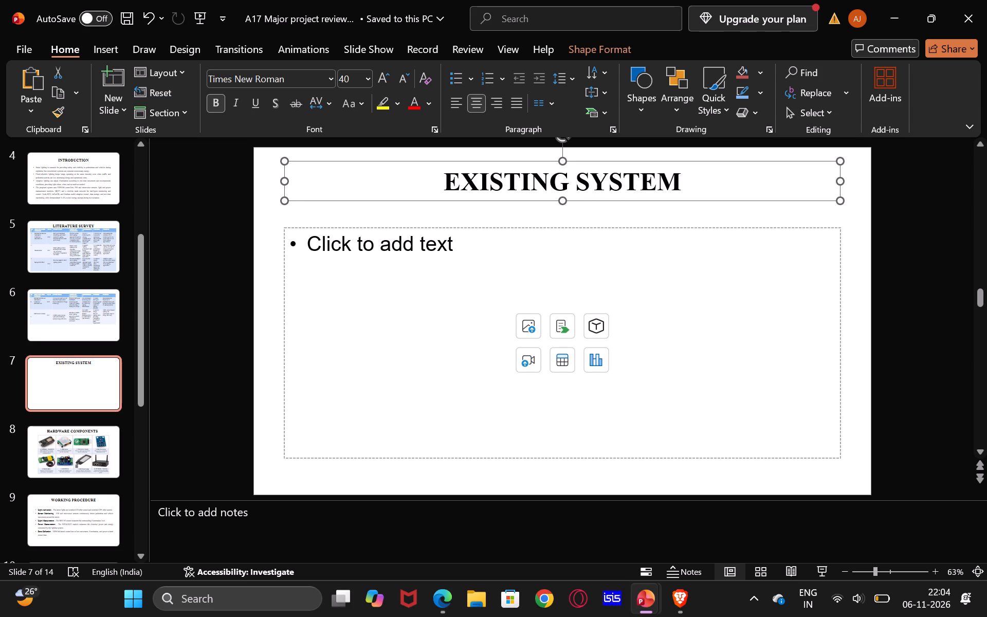
drag(553, 163, 548, 157)
click(486, 272)
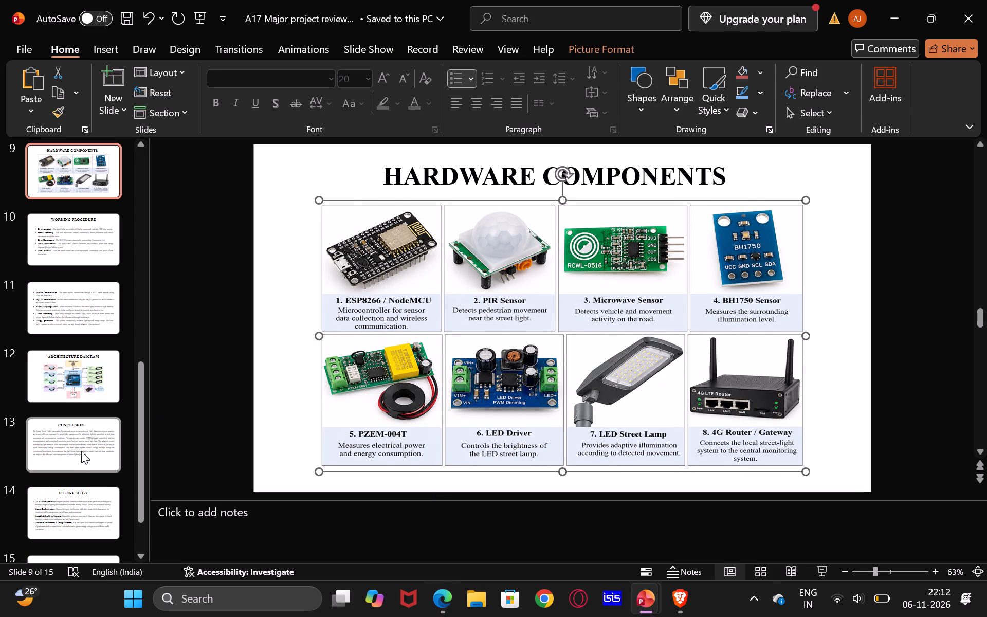
click(81, 451)
click(82, 370)
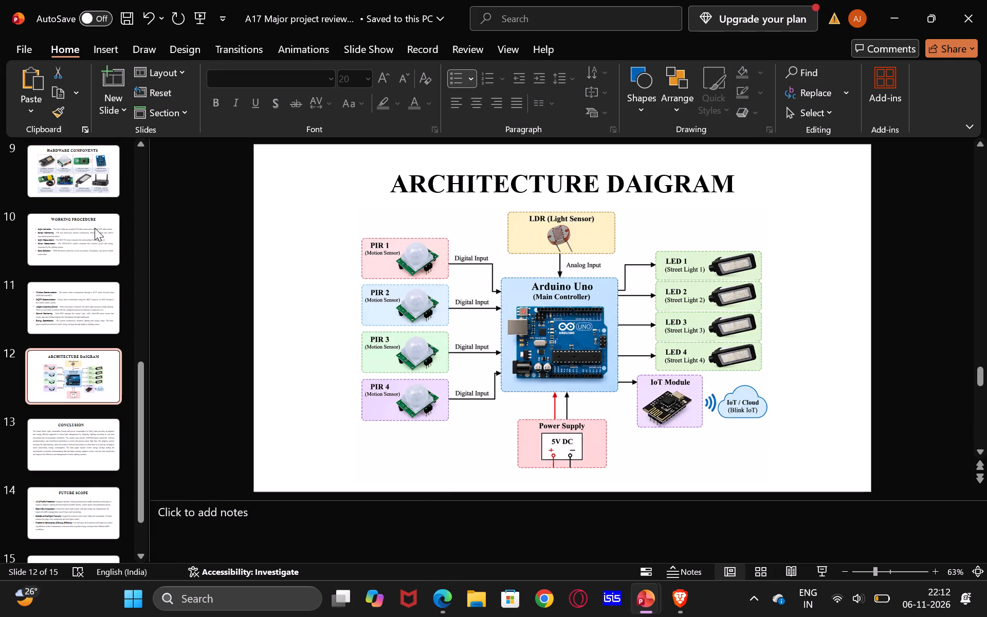
click(95, 228)
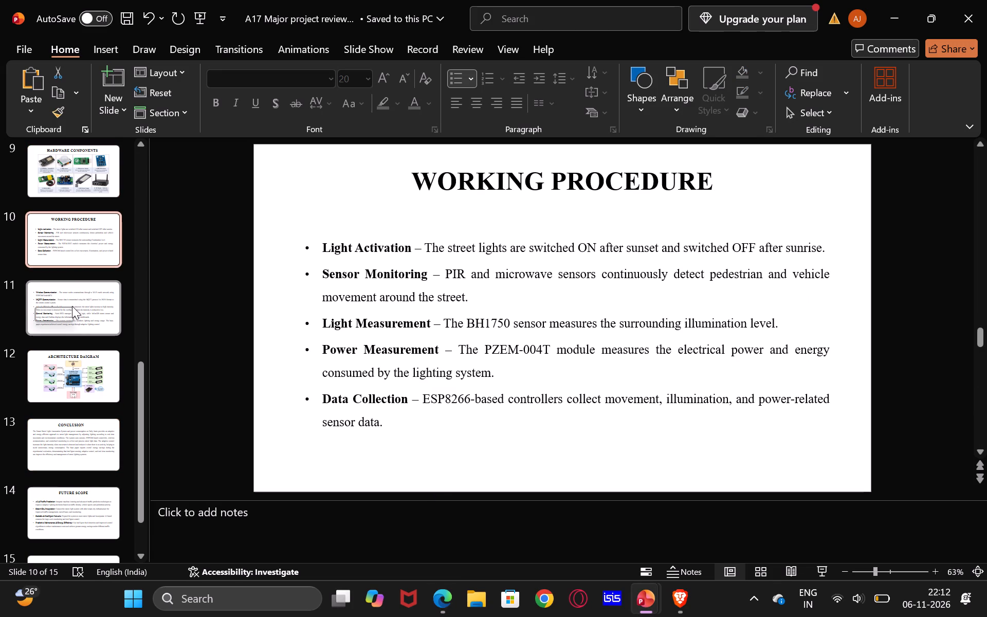
click(72, 306)
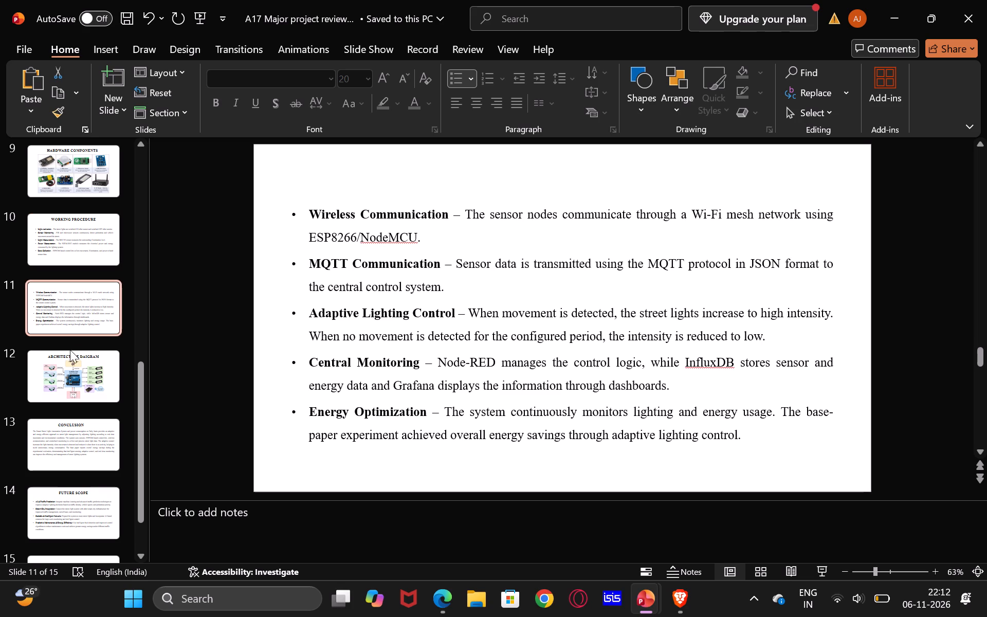
click(75, 378)
click(82, 448)
scroll(82, 448, down, 1)
click(80, 450)
click(89, 447)
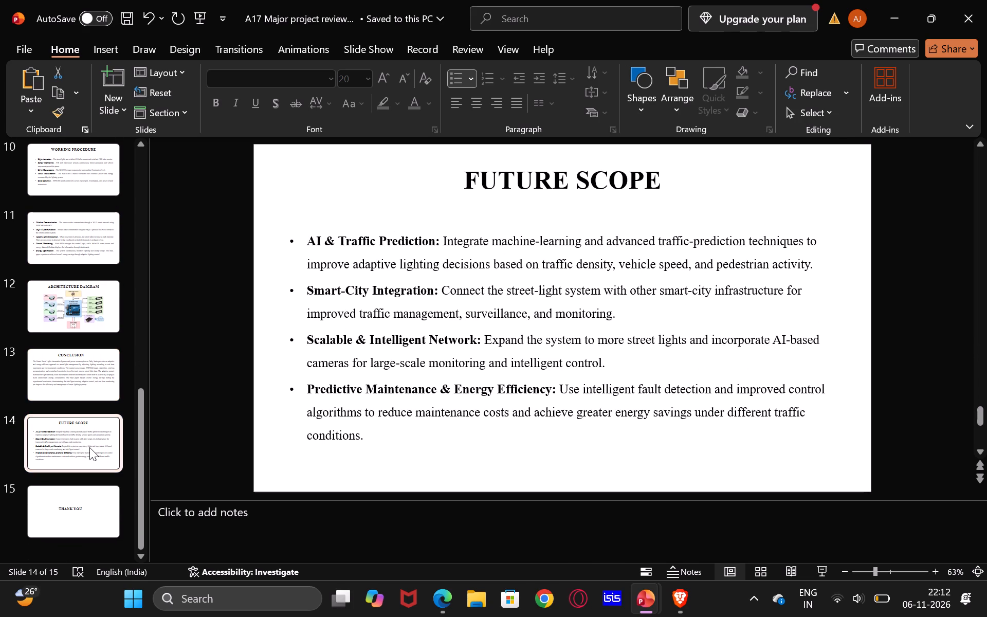
click(88, 512)
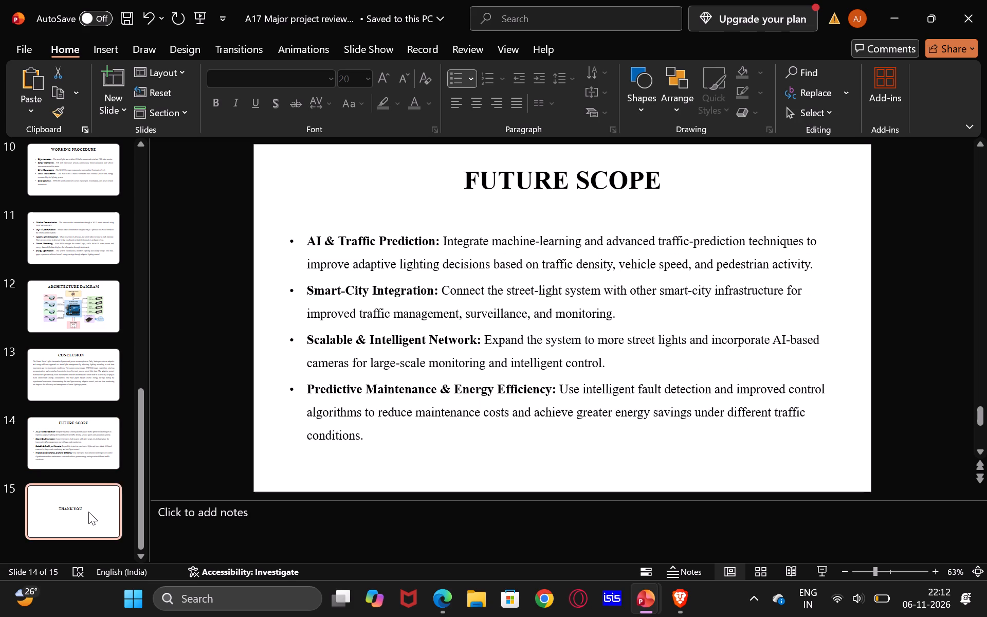
click(91, 453)
click(88, 377)
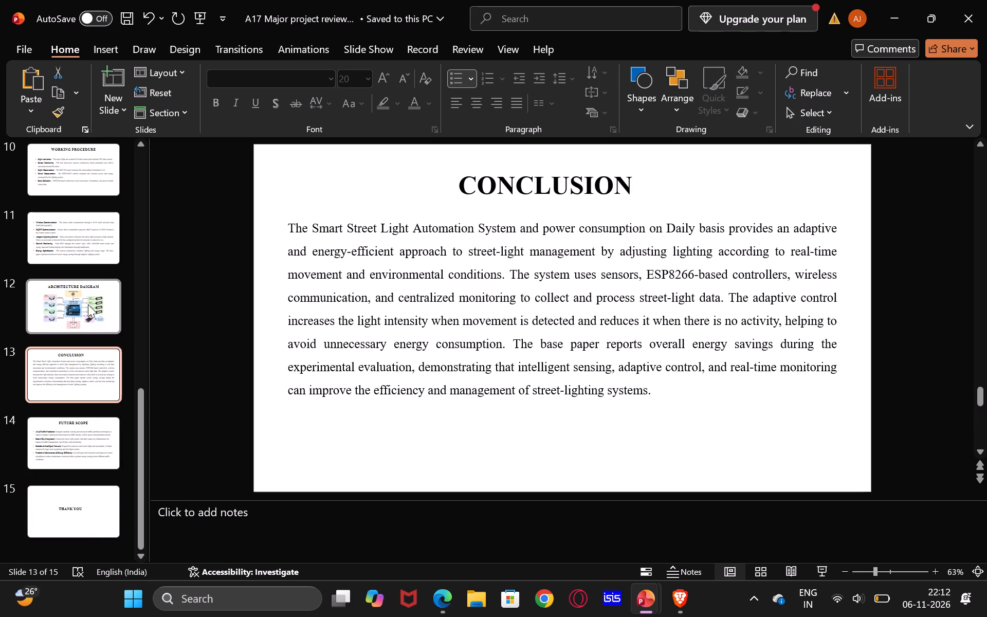
click(87, 301)
click(87, 240)
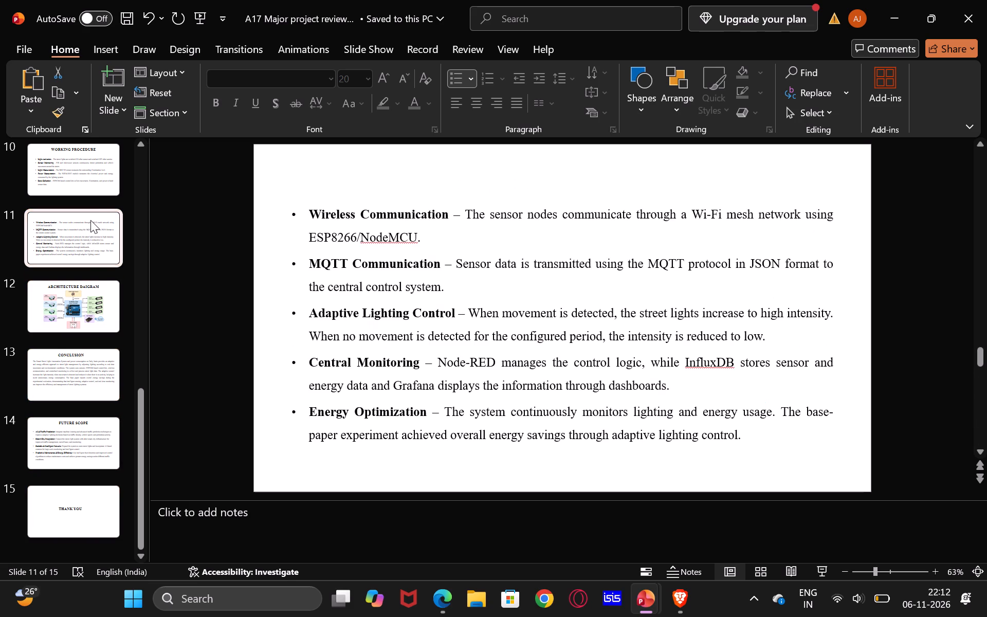
Add the entry "Existing System" after Literature Survey on the TABLE OF CONTENTS slide.
scroll(90, 220, up, 4)
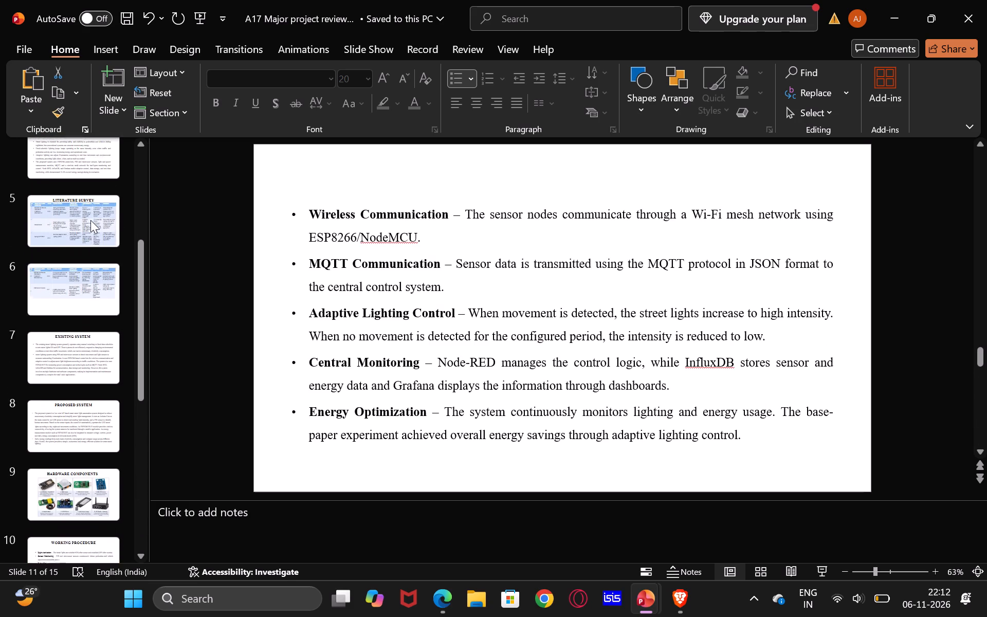
scroll(90, 220, up, 3)
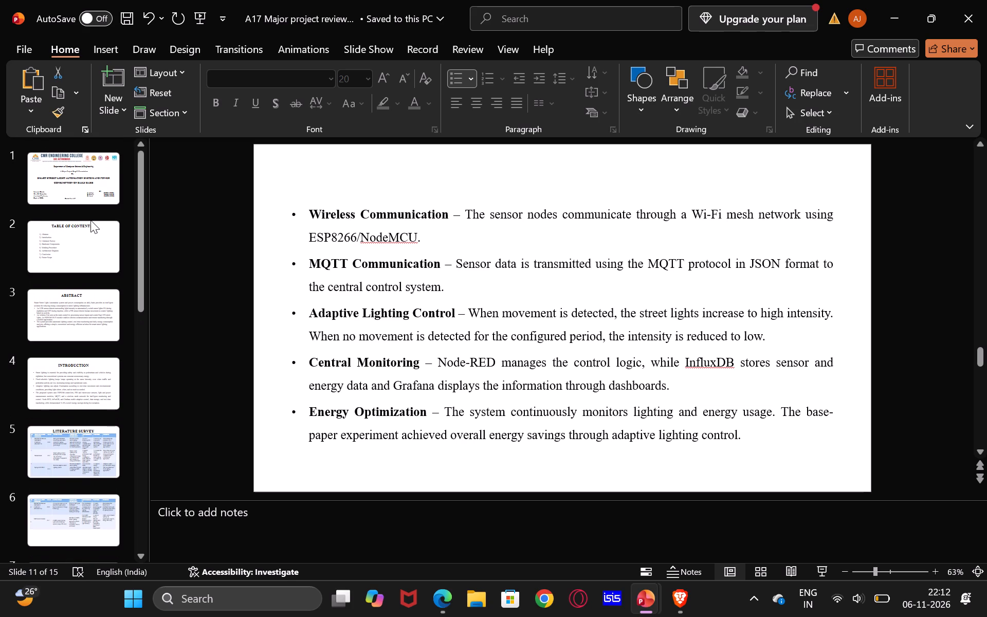
click(57, 247)
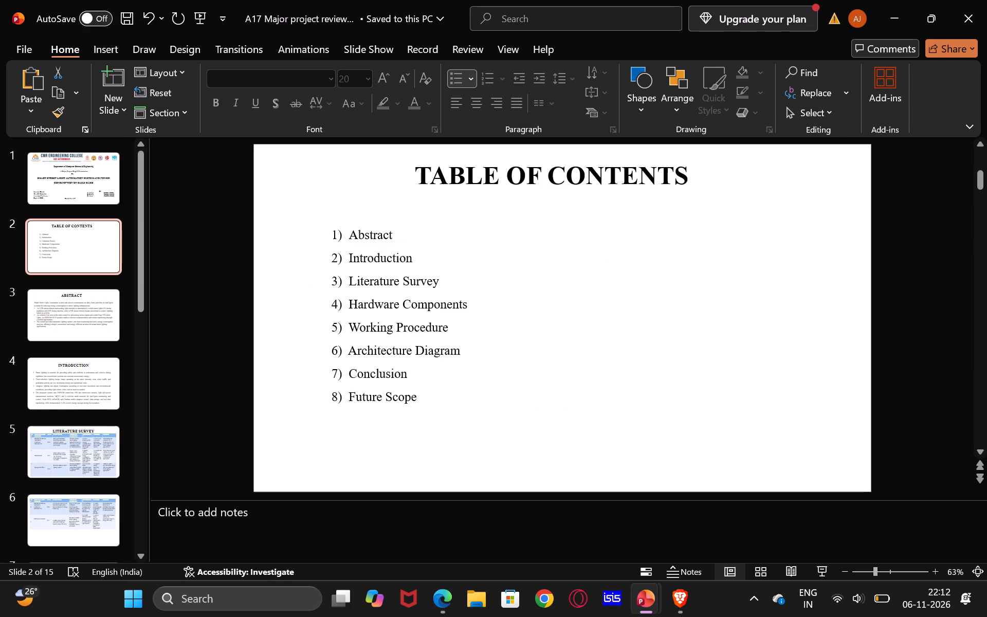
click(444, 283)
key(Return)
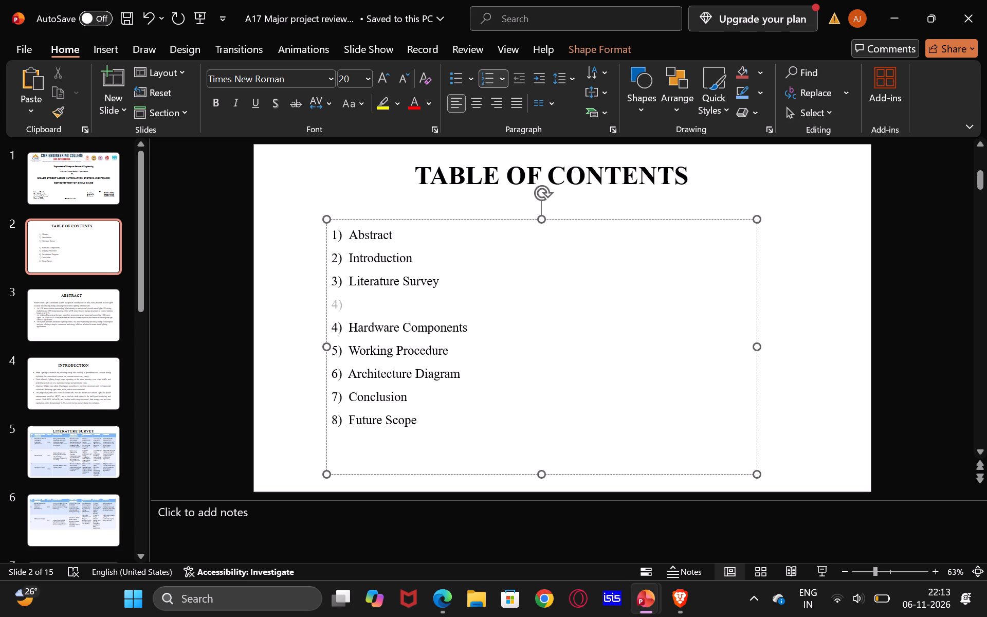
text(Exix)
key(BackSpace)
text(sting)
key(space)
text(System)
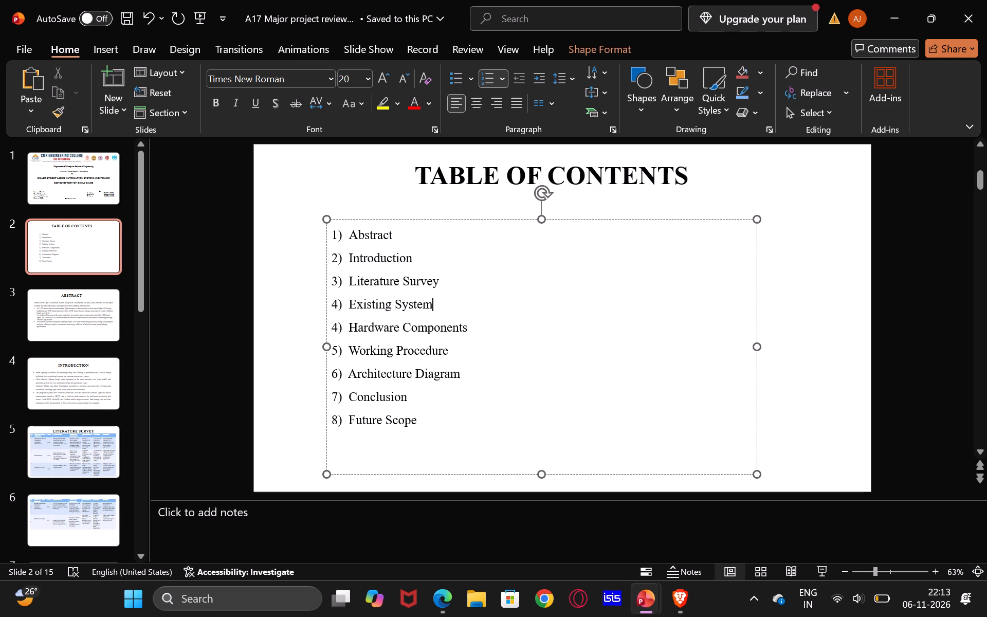
Add the entry "Proposed System" below Existing System in the table of contents list.
key(Return)
text(Proposed s)
key(BackSpace)
text(System)
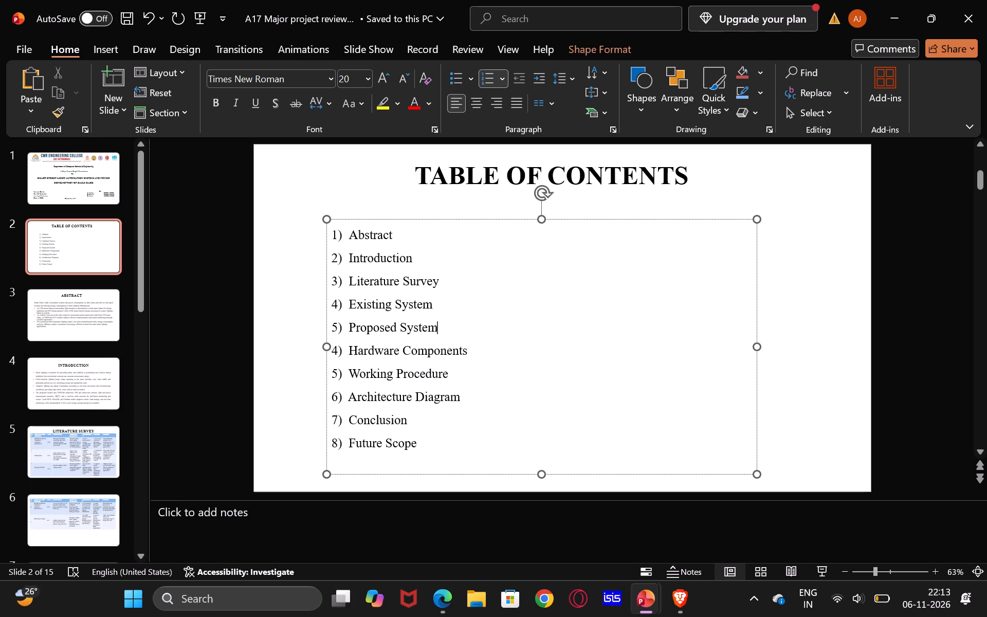
click(464, 398)
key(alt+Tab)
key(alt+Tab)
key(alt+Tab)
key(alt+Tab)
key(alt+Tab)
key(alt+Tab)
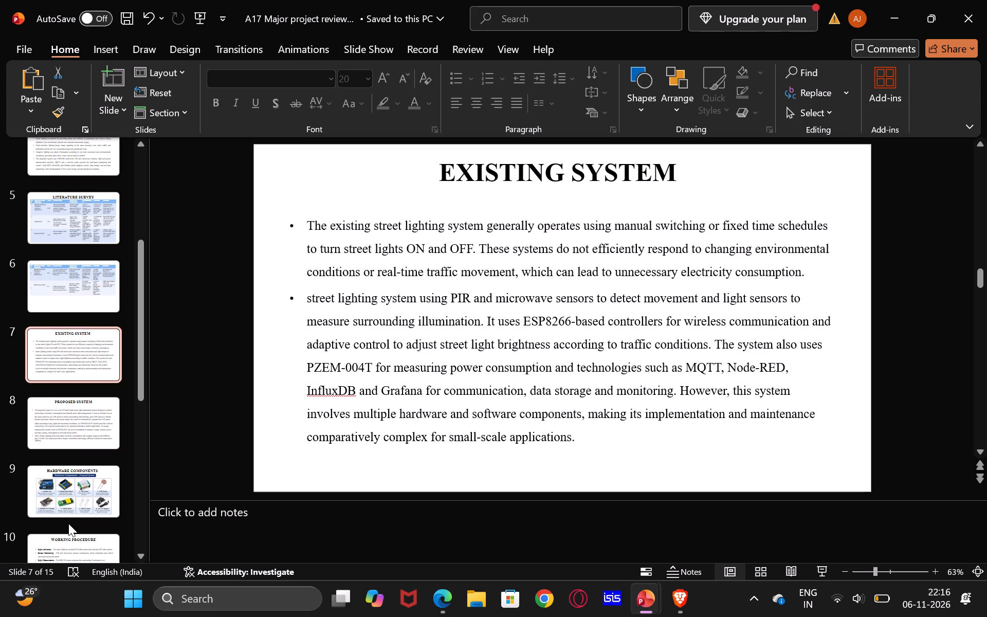
scroll(68, 523, down, 2)
click(88, 449)
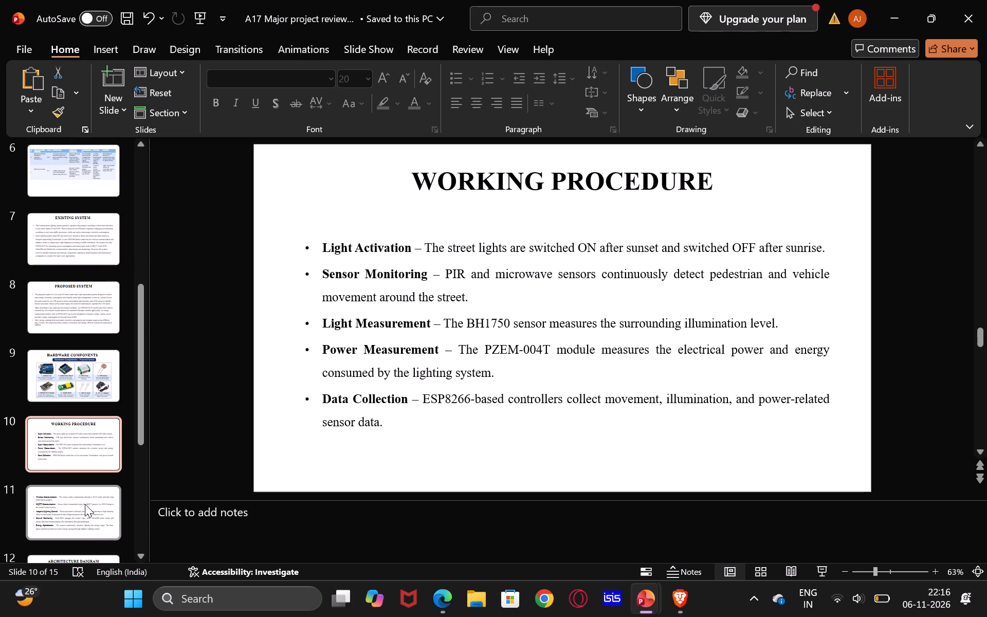
click(85, 504)
scroll(85, 504, down, 2)
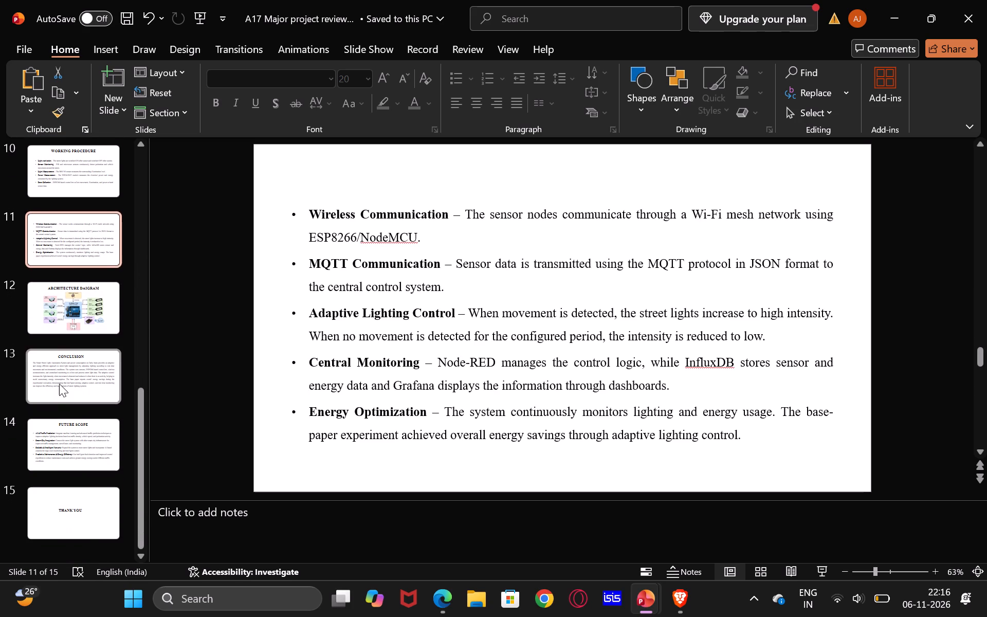
click(71, 299)
click(75, 368)
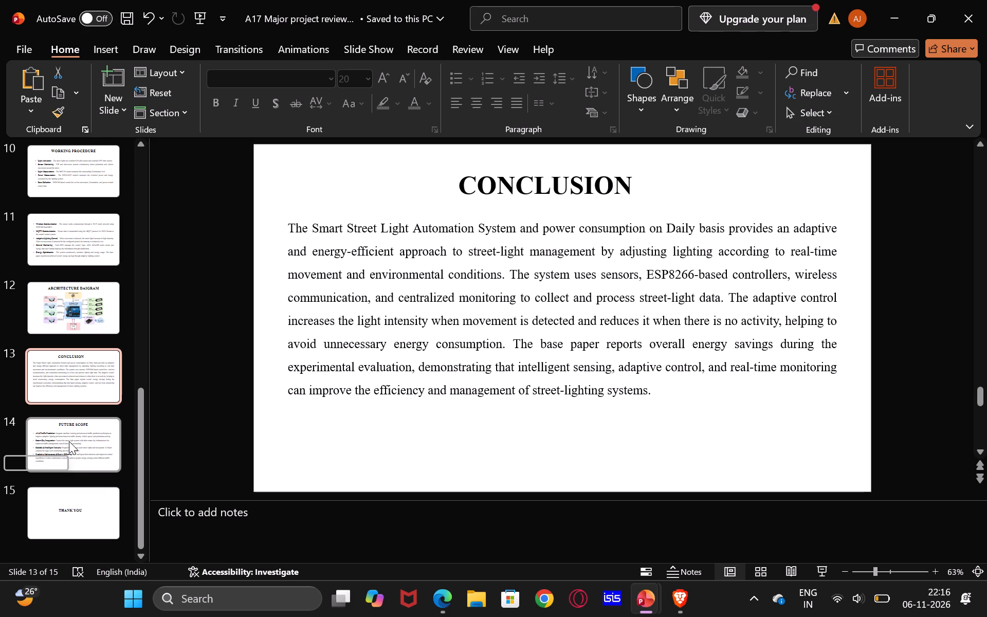
Review the FUTURE SCOPE, ARCHITECTURE DAIGRAM and both WORKING PROCEDURE slides of the earlier review presentation.
click(69, 441)
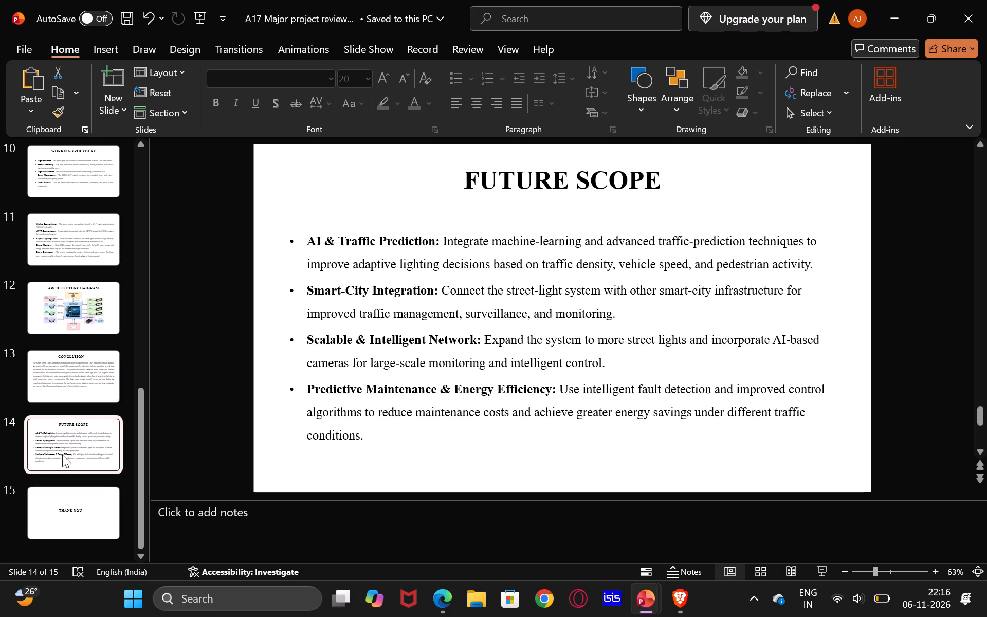
click(88, 313)
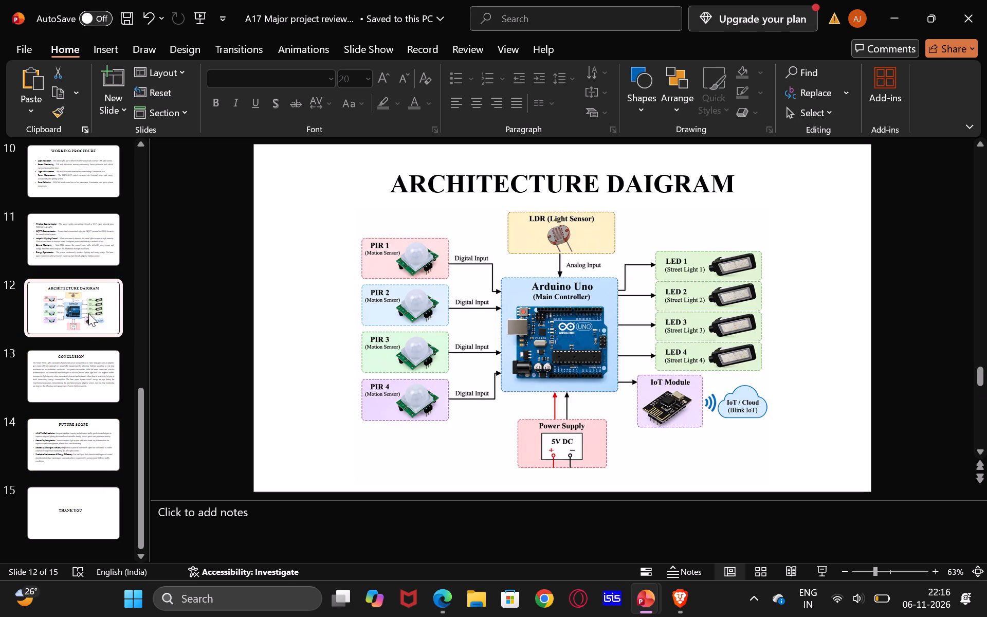
click(89, 151)
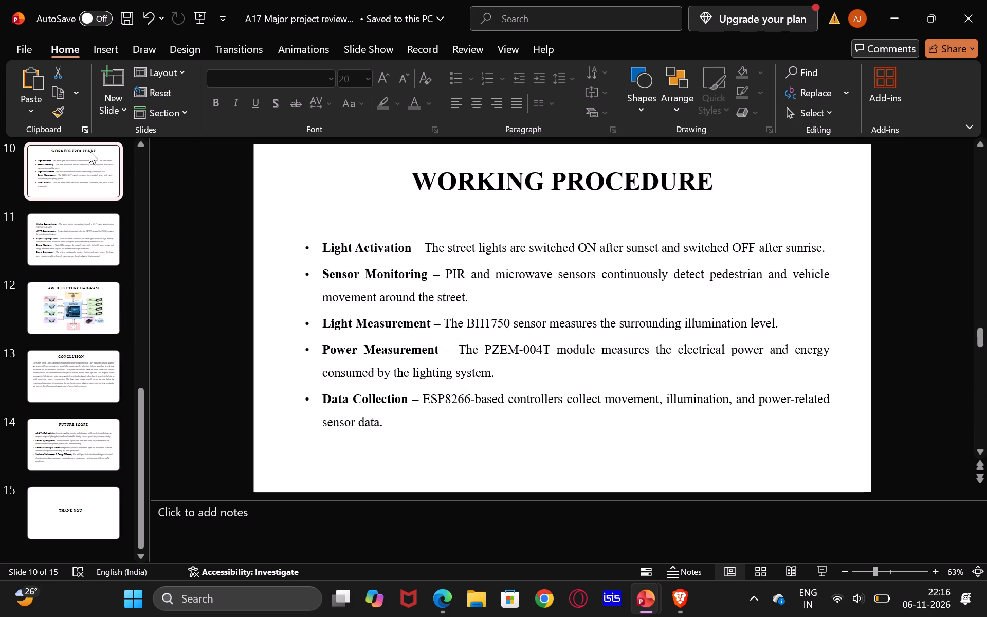
click(79, 235)
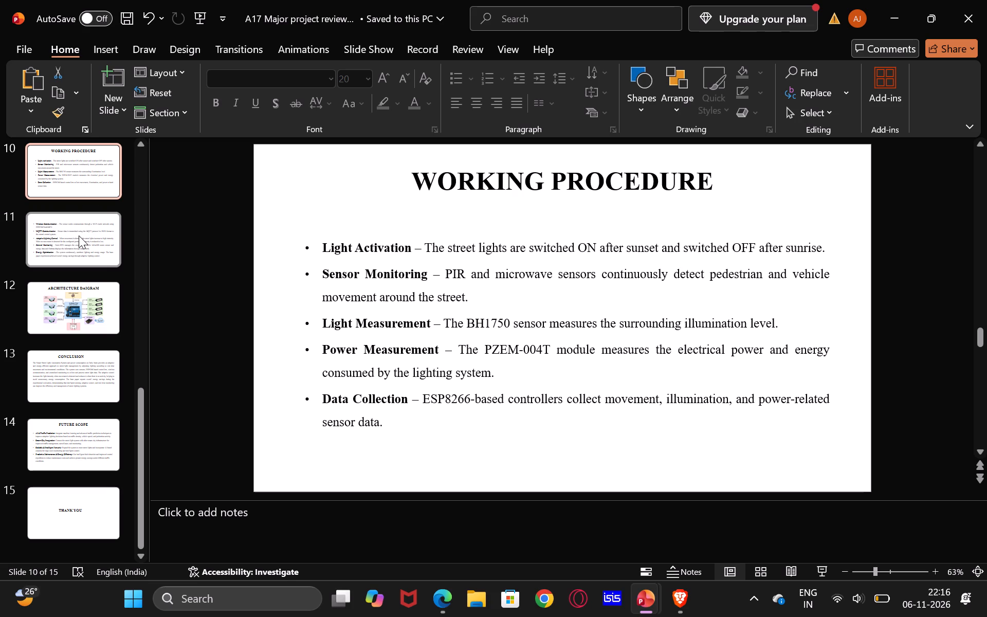
Switch to ChatGPT in Edge, download the regenerated hardware components image without the heading, and return to the PowerPoint review presentation.
key(alt+Tab)
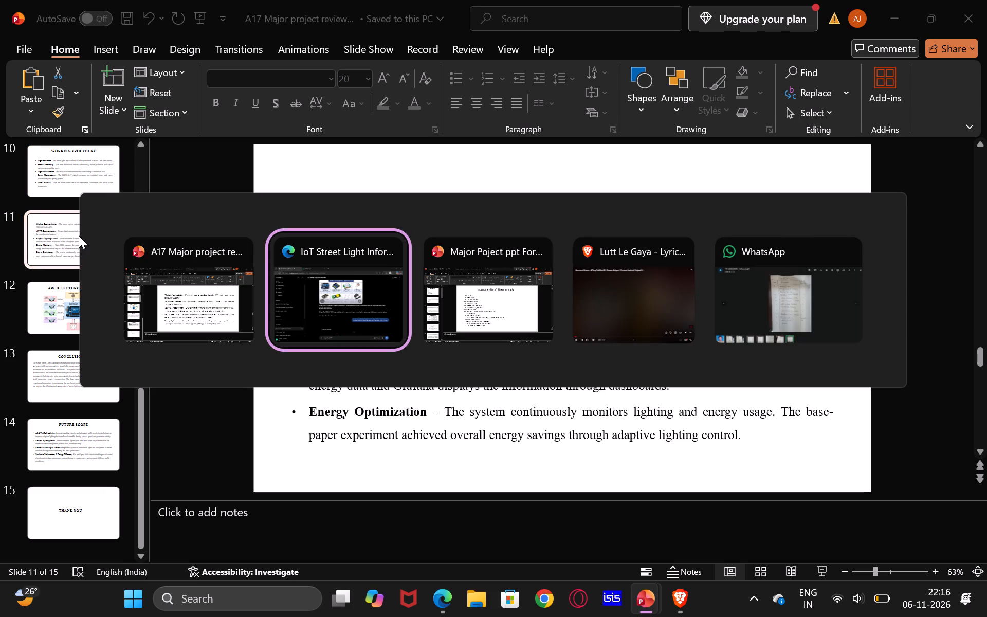
scroll(290, 296, down, 2)
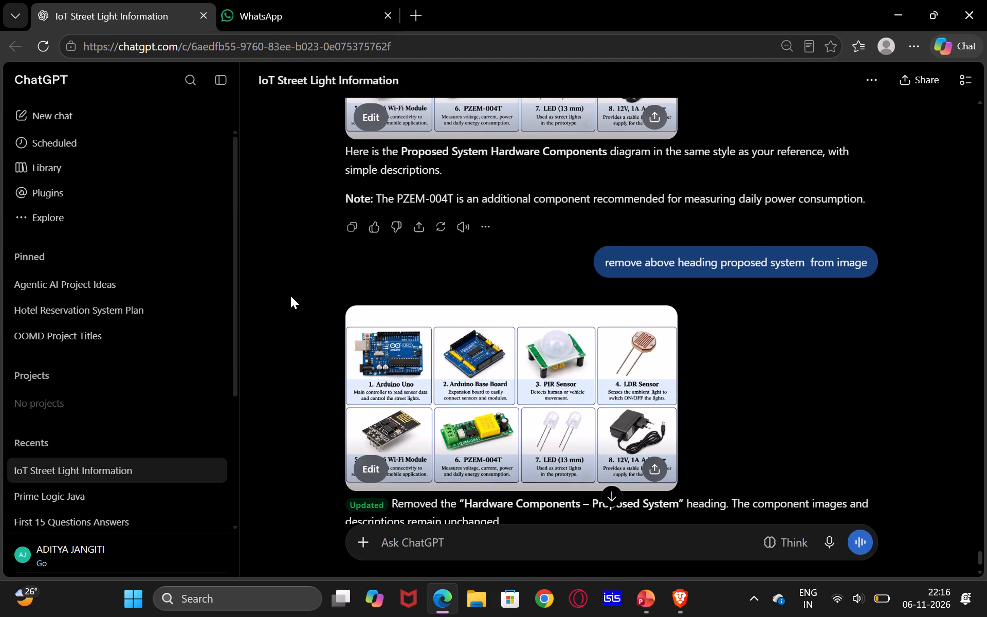
click(476, 352)
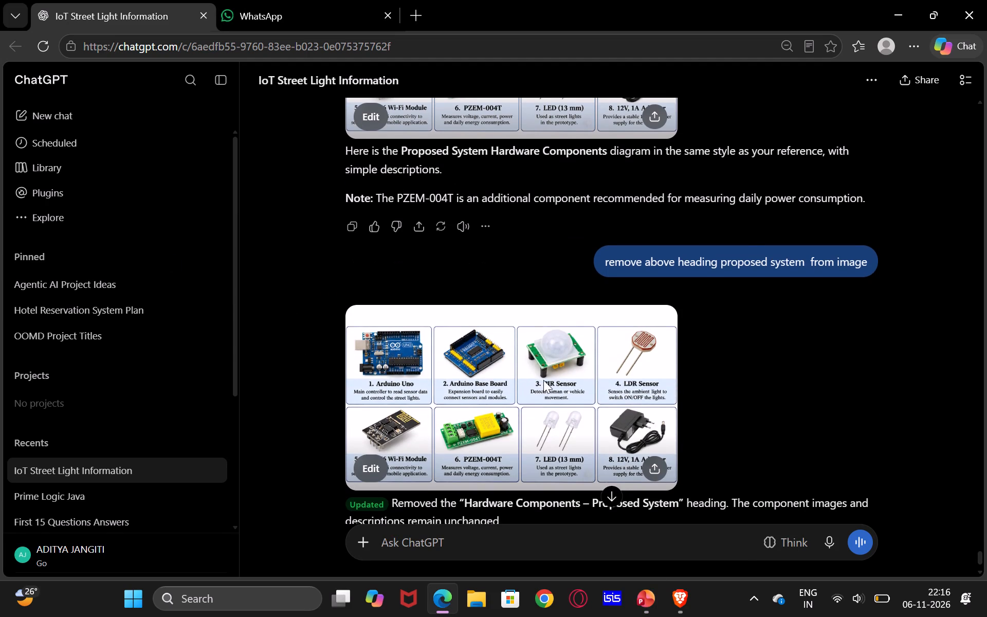
click(543, 380)
click(751, 79)
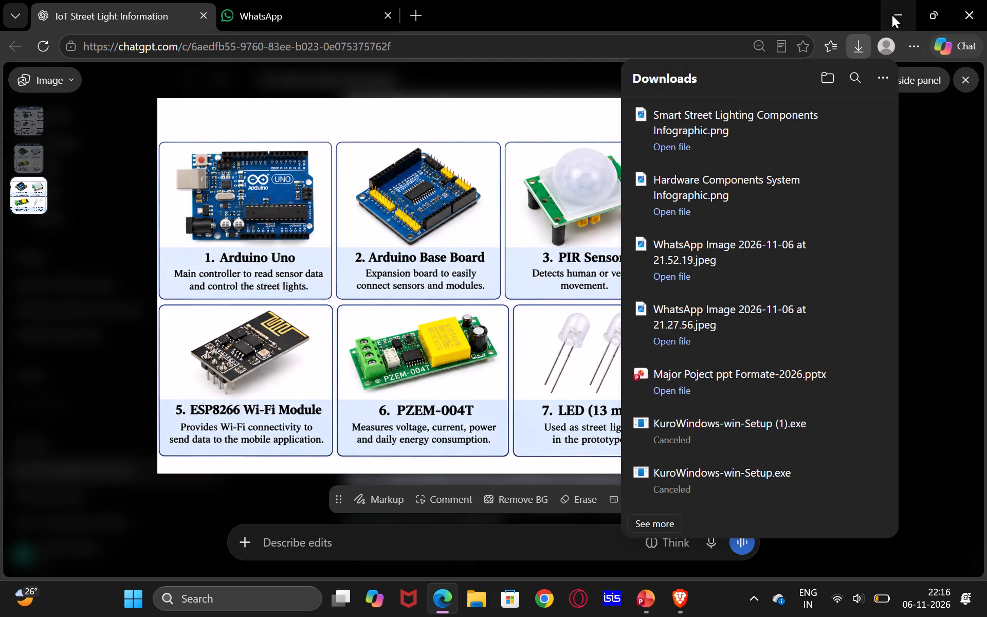
click(903, 14)
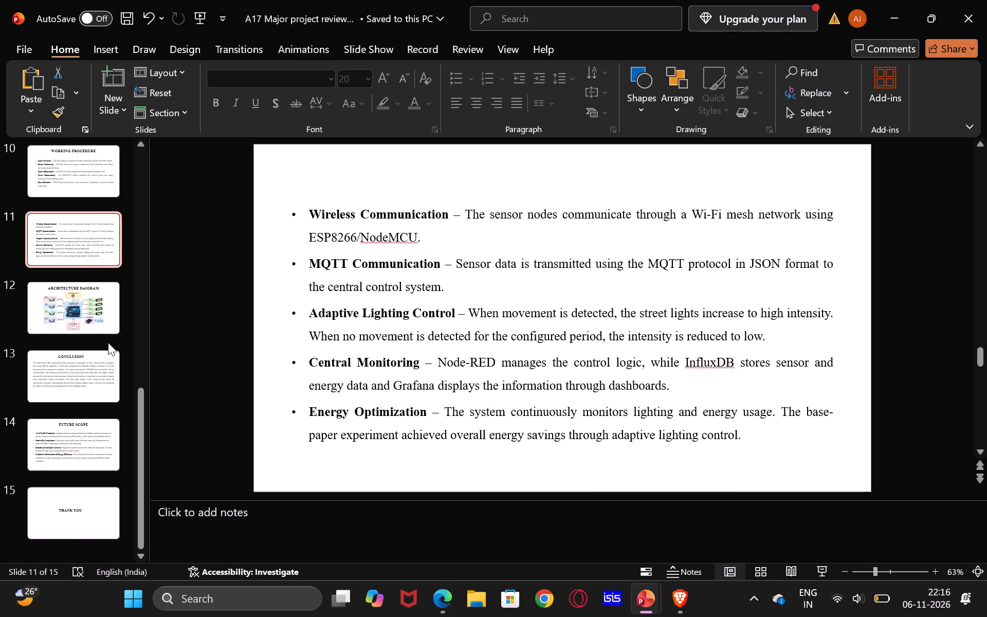
Remove the picture headed "Hardware Components – Proposed System" from the HARDWARE COMPONENTS slide, keeping the slide's title.
scroll(87, 257, up, 1)
click(83, 222)
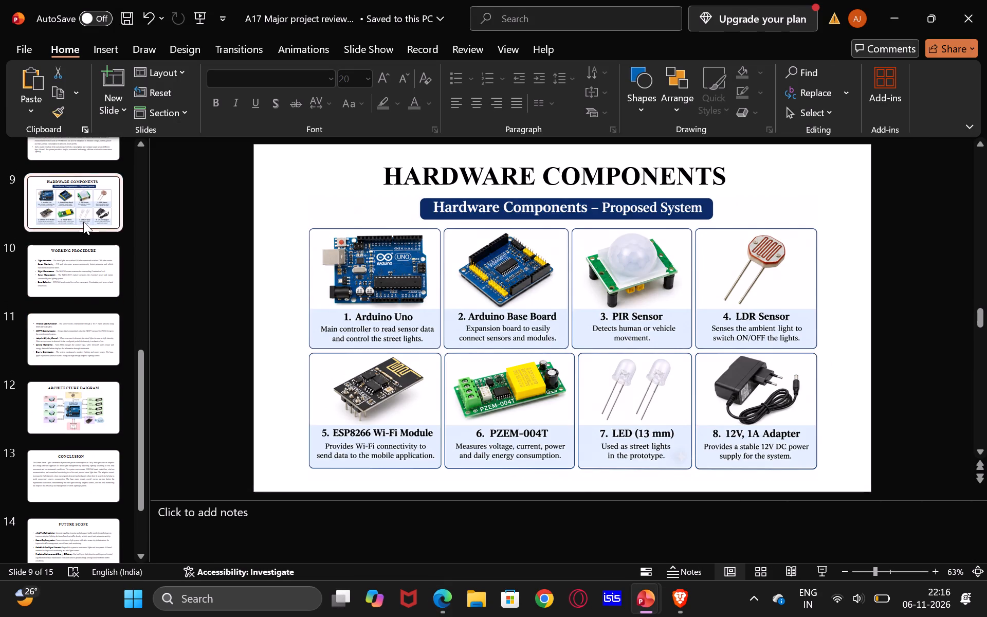
click(464, 319)
right_click(464, 319)
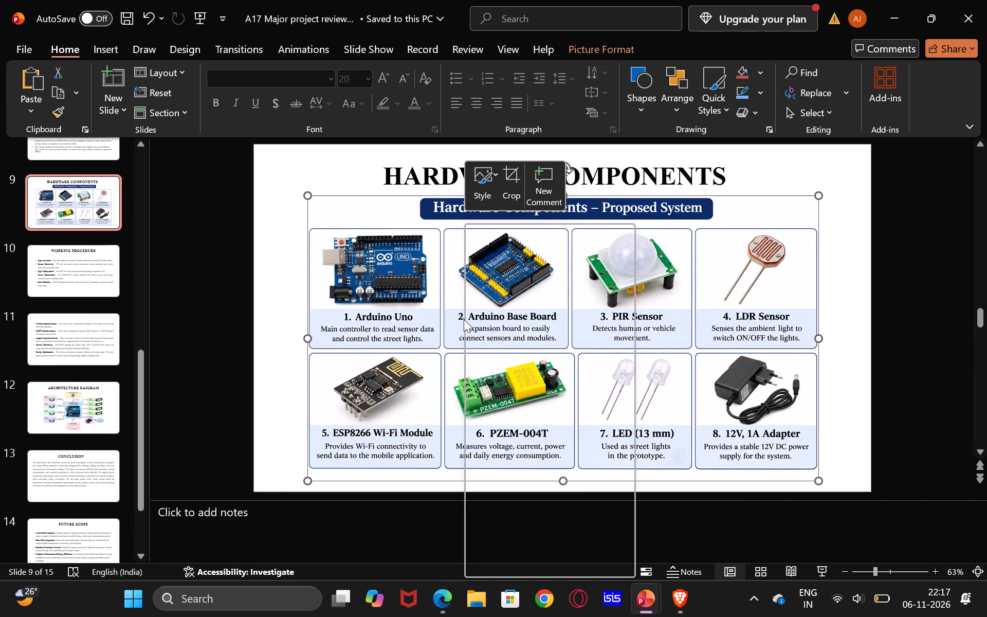
click(510, 259)
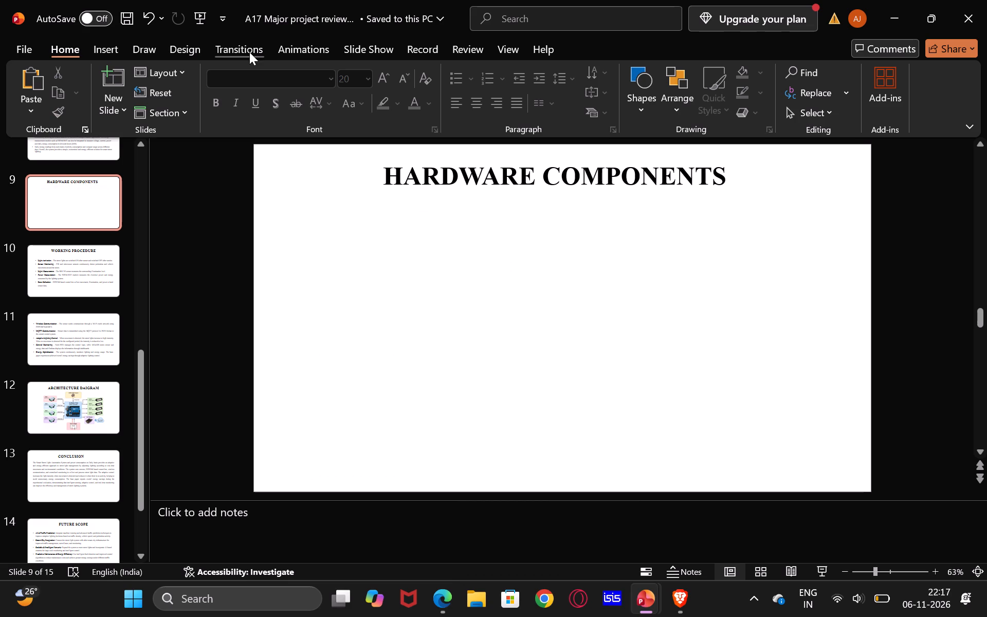
Insert the Smart Street Lighting Components infographic from the Downloads folder on the HARDWARE COMPONENTS slide.
click(100, 51)
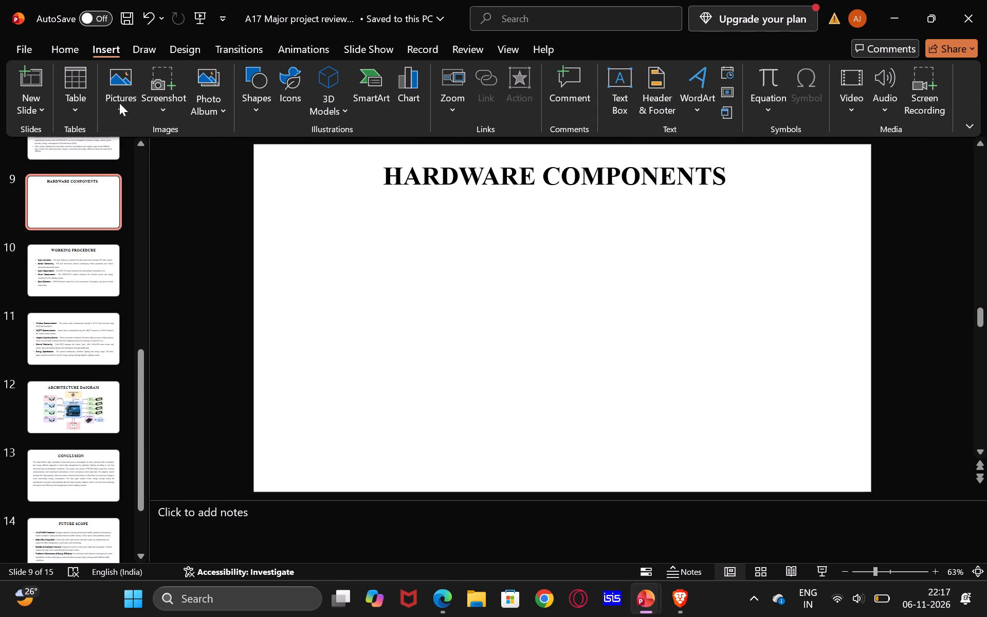
click(118, 104)
click(152, 154)
click(215, 152)
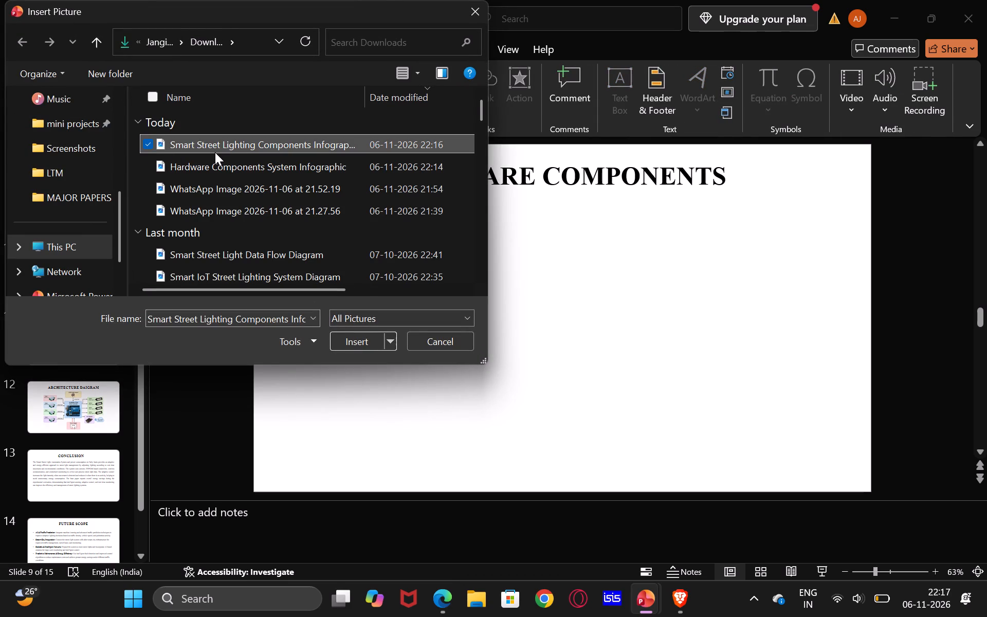
click(346, 341)
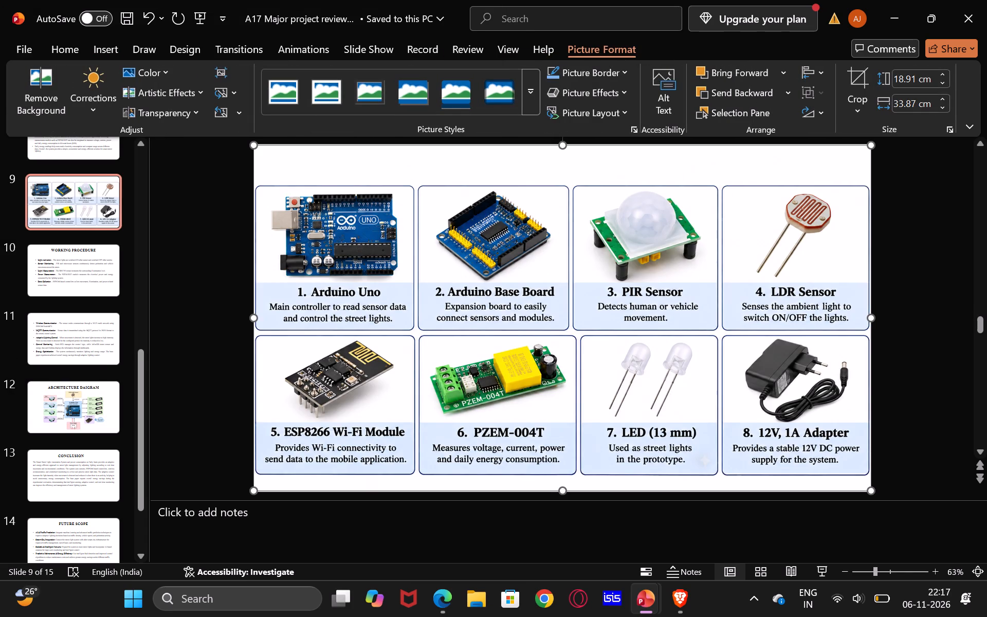
Shrink the inserted picture to about 16.1 by 28.8 cm, center it below the HARDWARE COMPONENTS title, and save the presentation.
drag(252, 147, 343, 241)
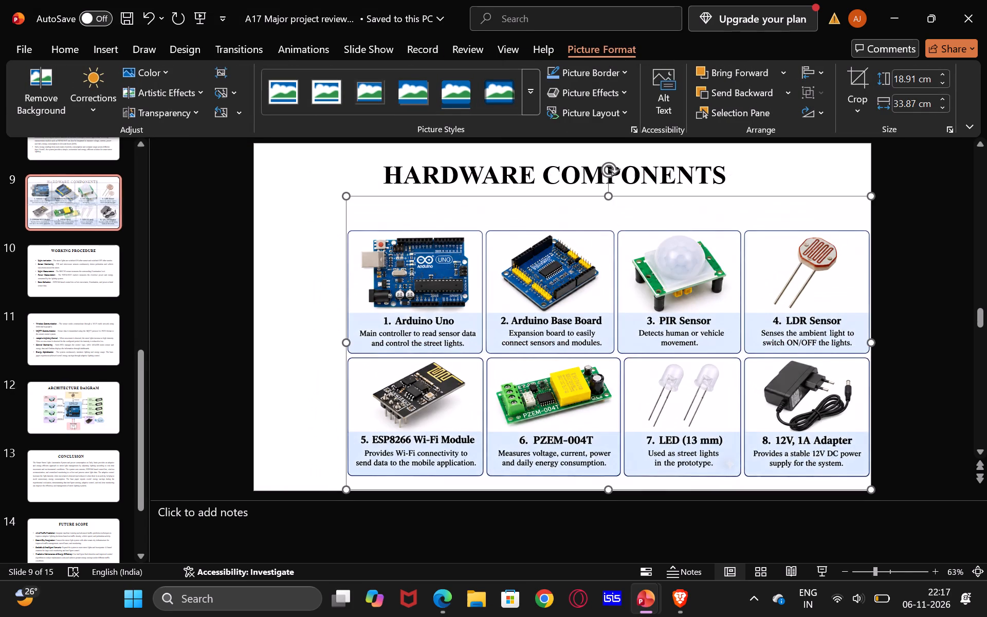
drag(592, 317, 556, 306)
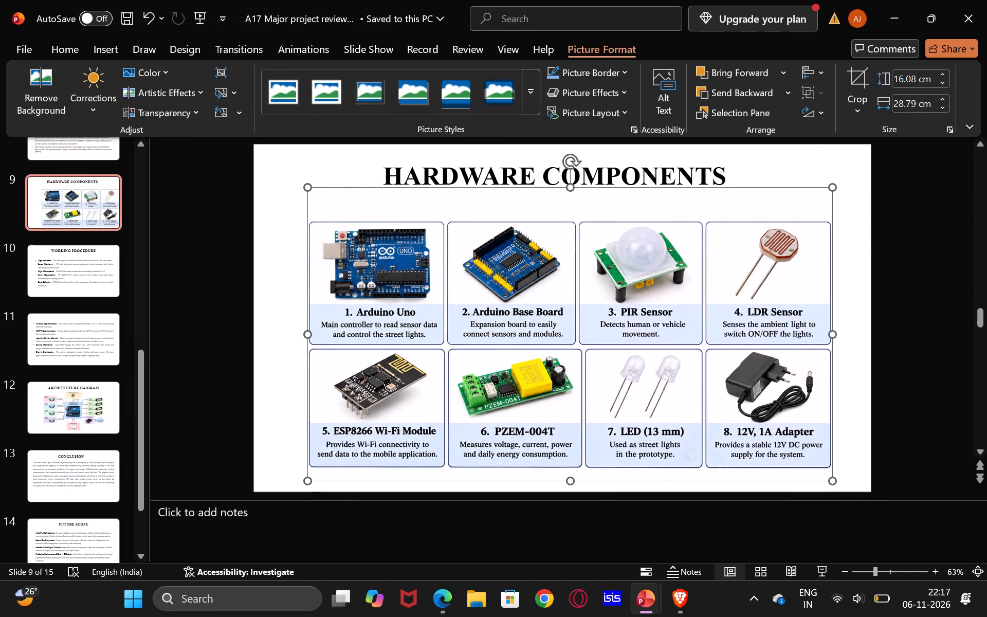
click(915, 337)
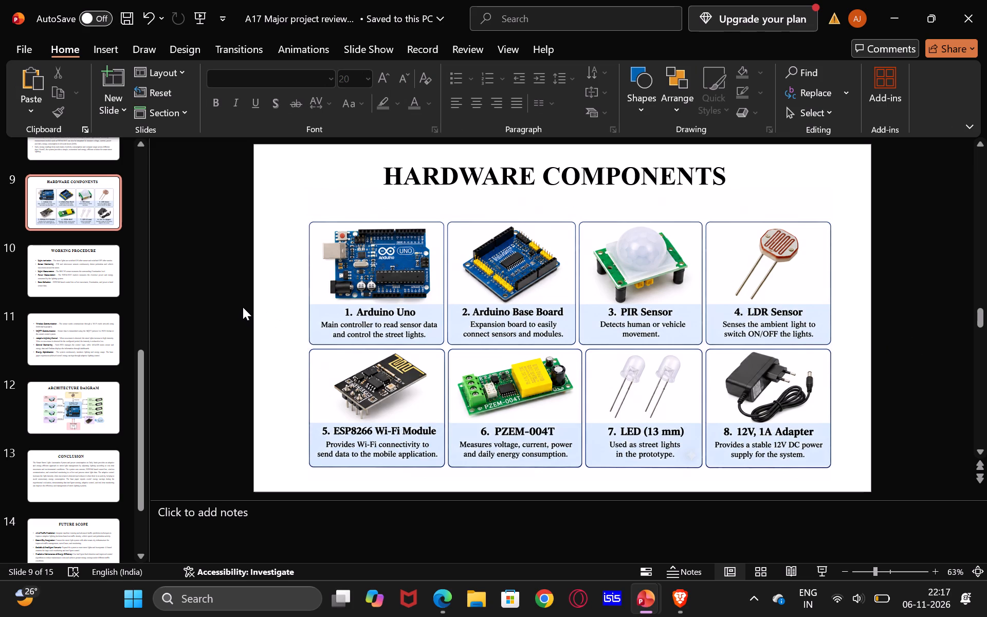
key(ctrl+s)
Renumber the TABLE OF CONTENTS entries from Hardware Components through Future Scope as 6, 7, 8, 9 and 10.
scroll(68, 296, up, 1)
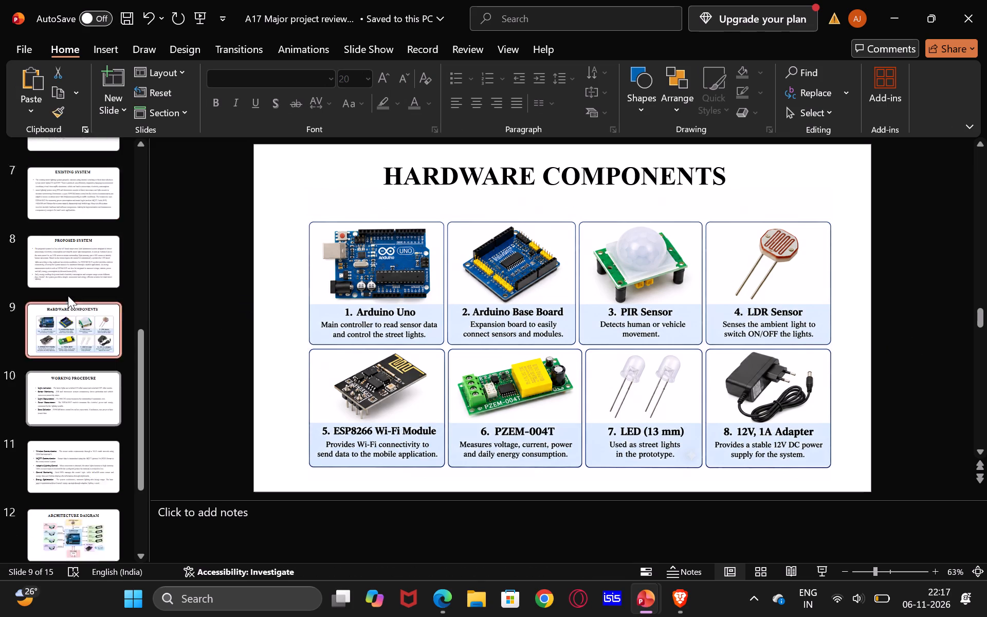
scroll(68, 296, up, 4)
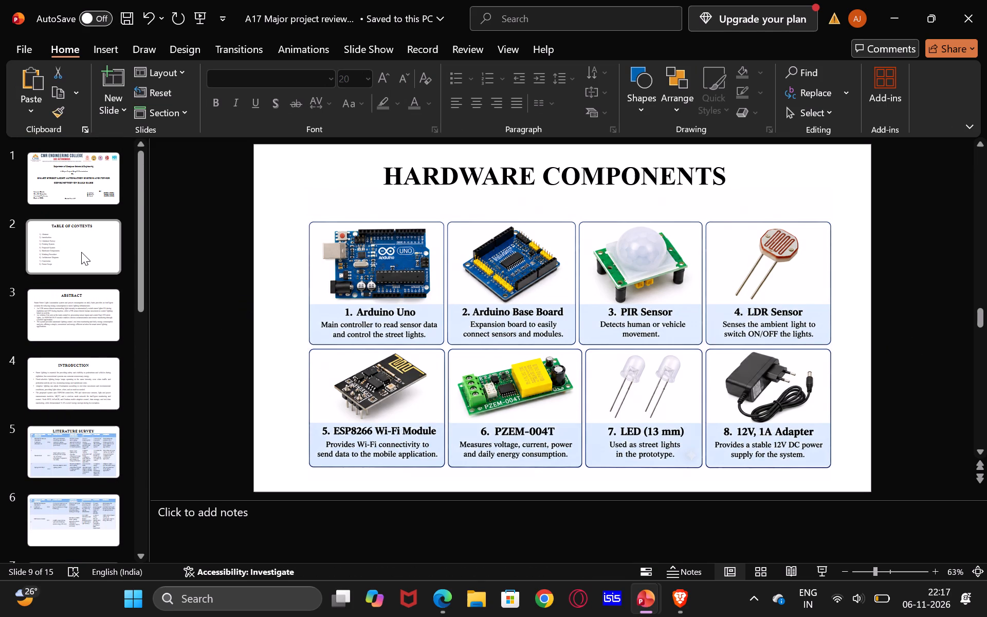
click(81, 252)
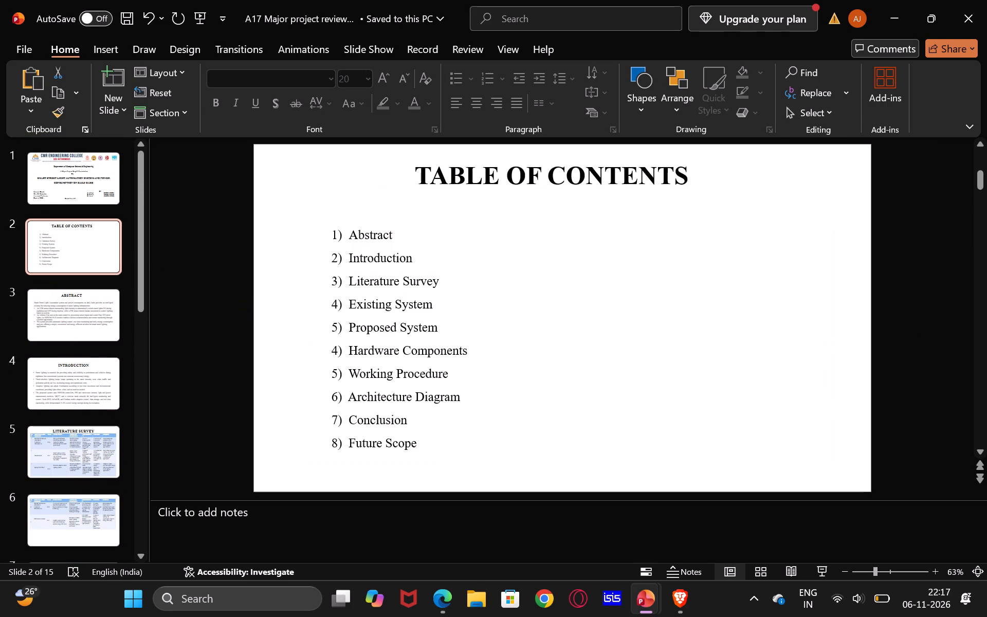
click(339, 350)
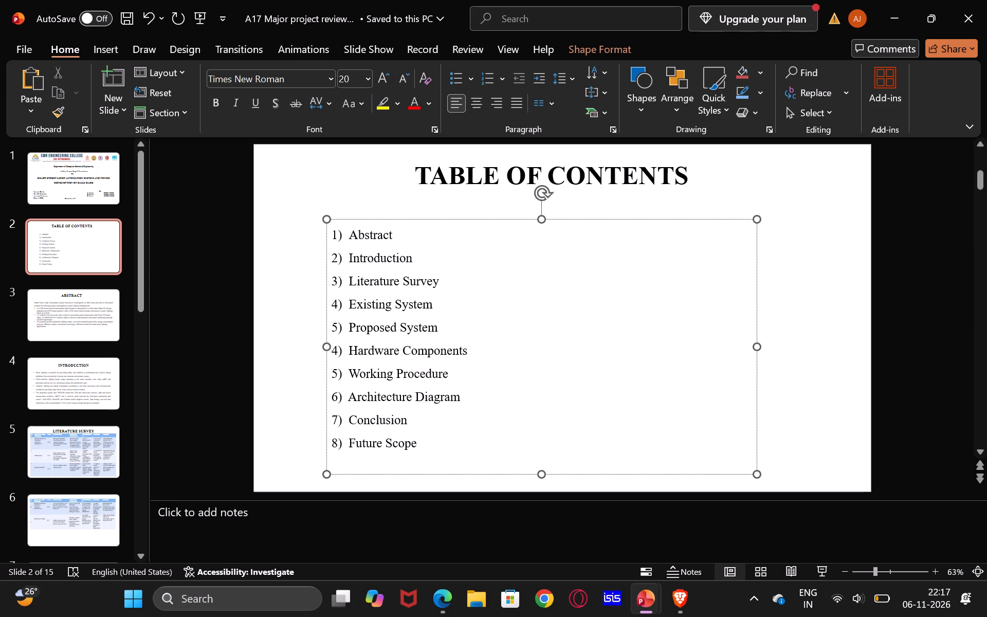
key(BackSpace)
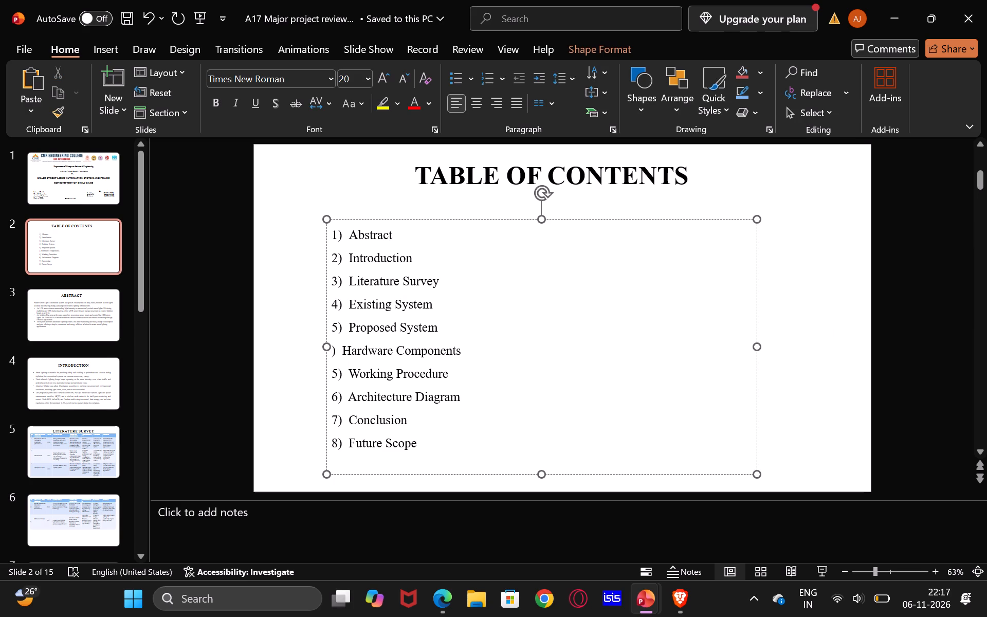
key(6)
key(Down)
key(BackSpace)
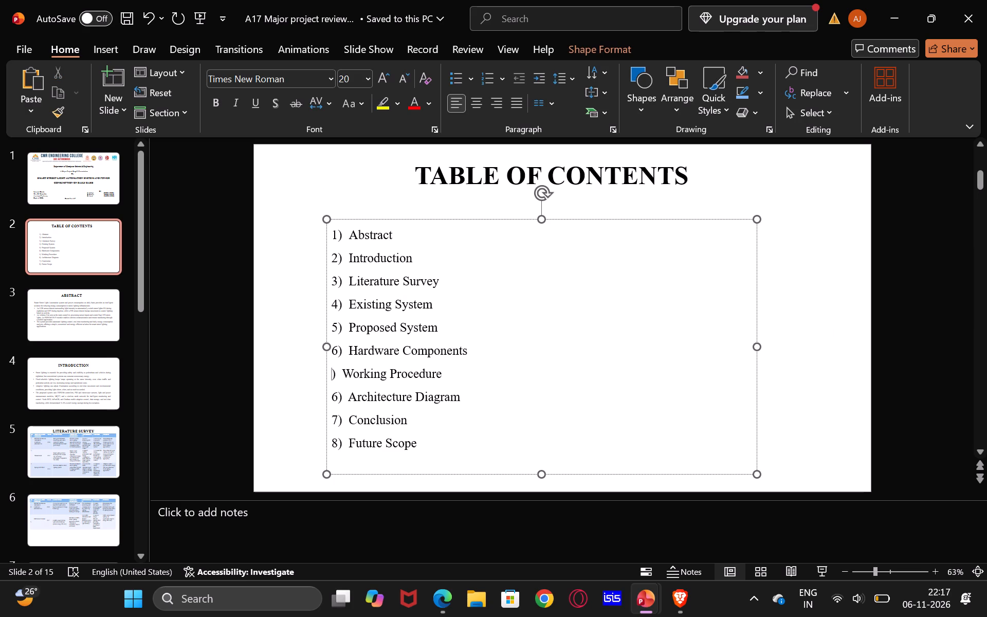
key(7)
key(Down)
key(BackSpace)
key(8)
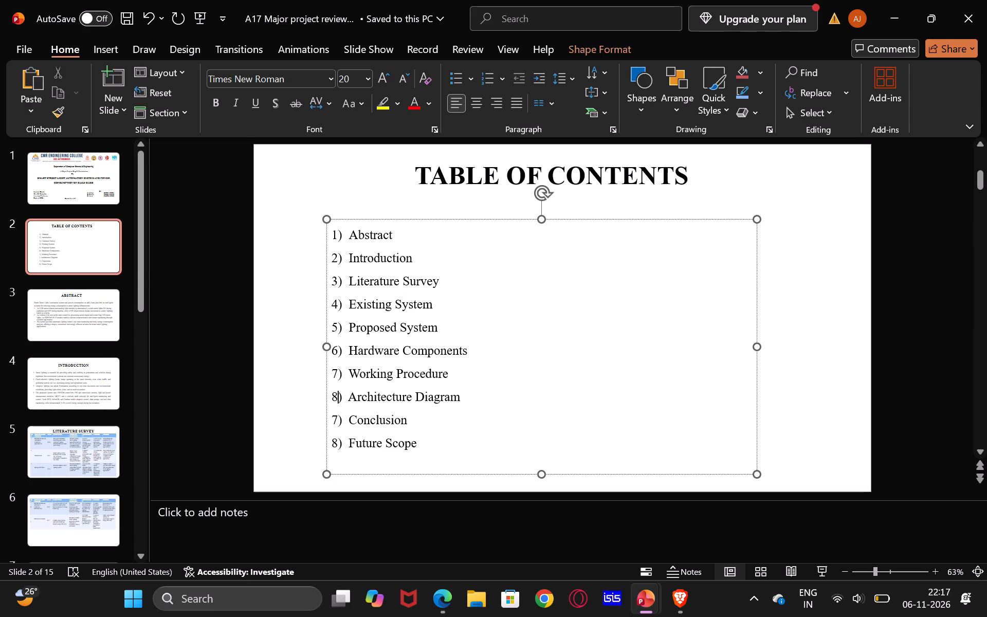
key(Down)
key(BackSpace)
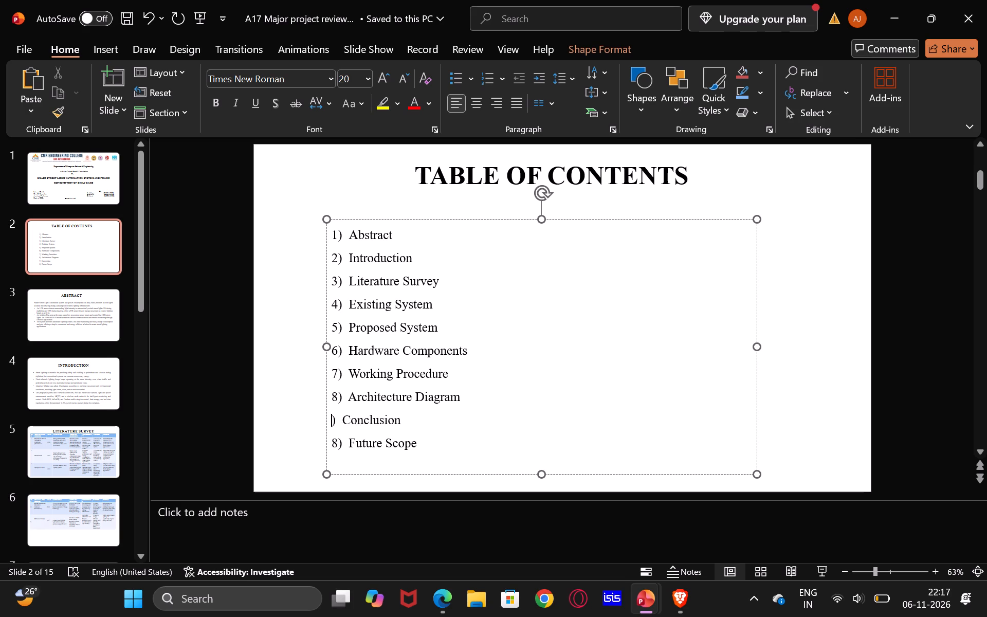
key(9)
key(Down)
key(BackSpace)
text(10)
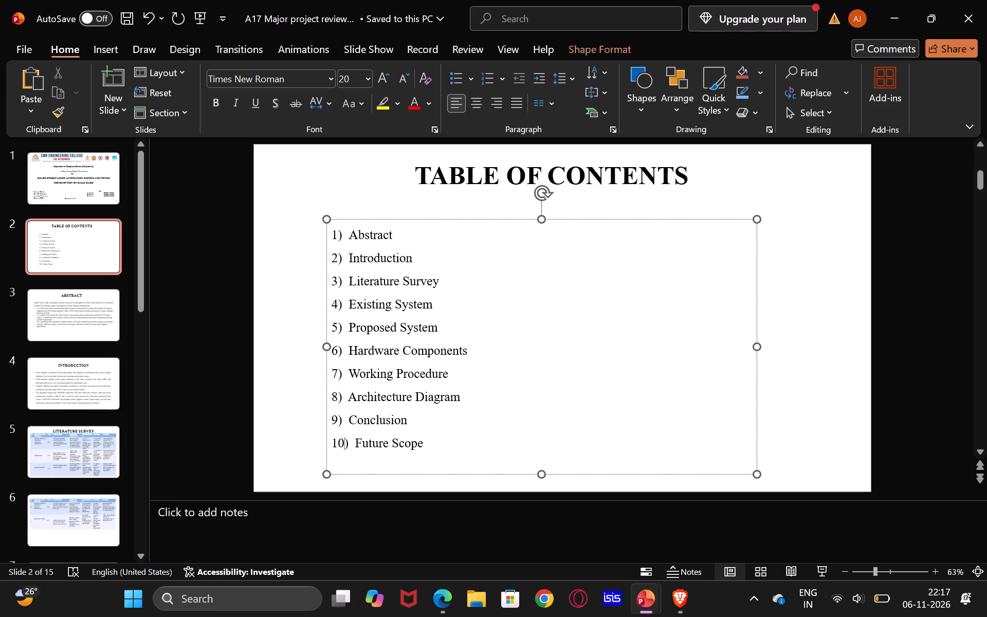
click(260, 328)
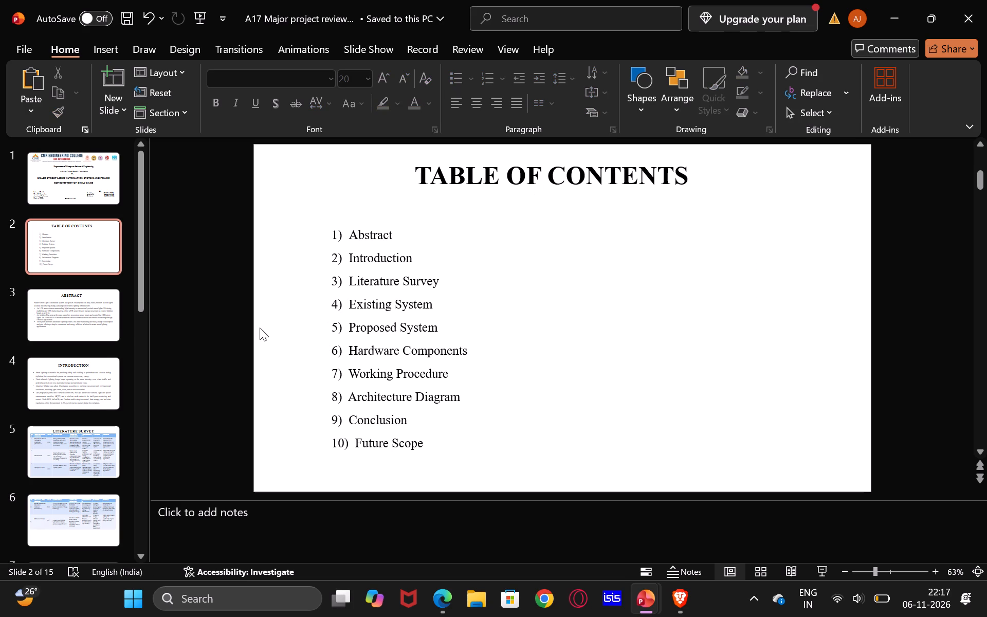
Check the EXISTING SYSTEM and LITERATURE SURVEY slides, and close the enlarged hardware components image in the ChatGPT conversation in Edge.
scroll(62, 426, down, 3)
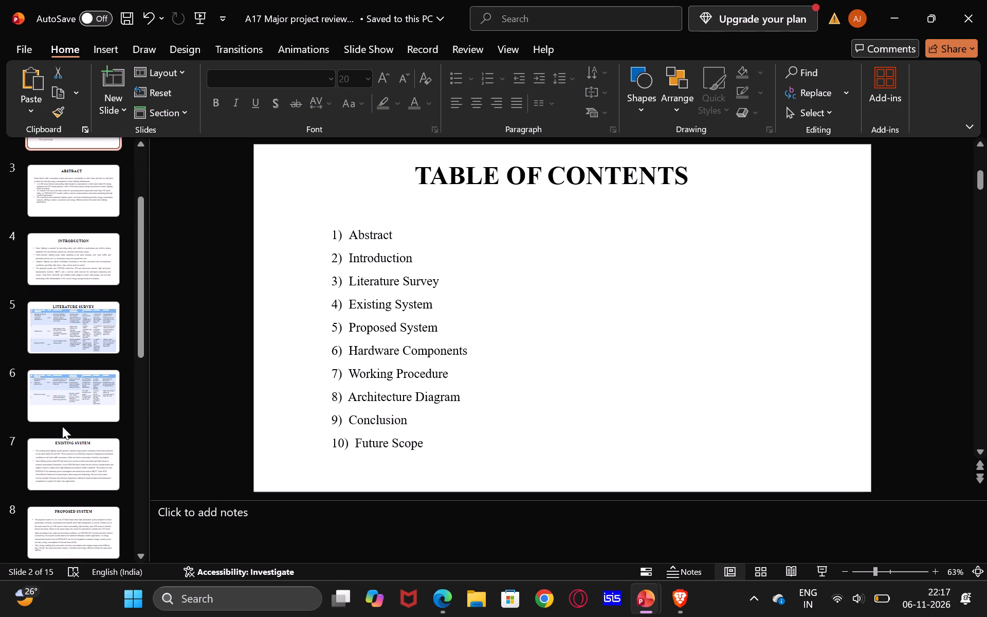
scroll(62, 426, down, 1)
click(76, 395)
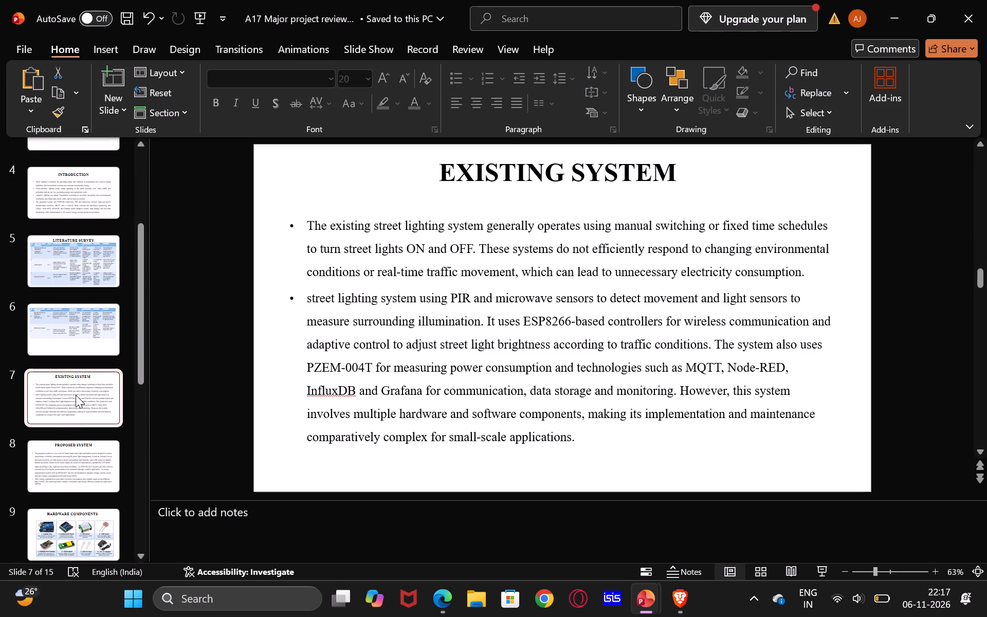
click(62, 284)
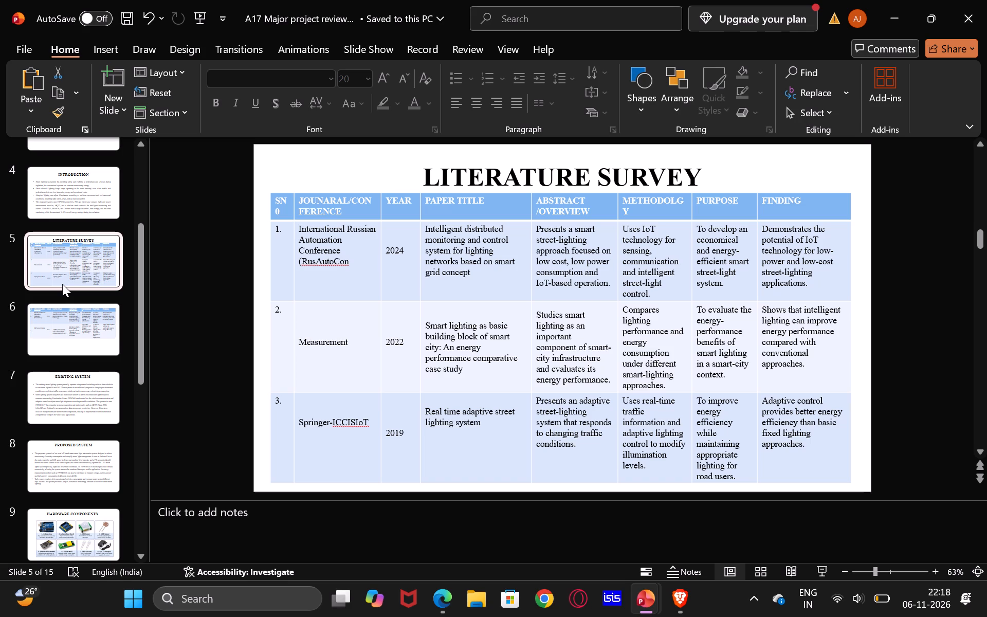
key(alt+Tab)
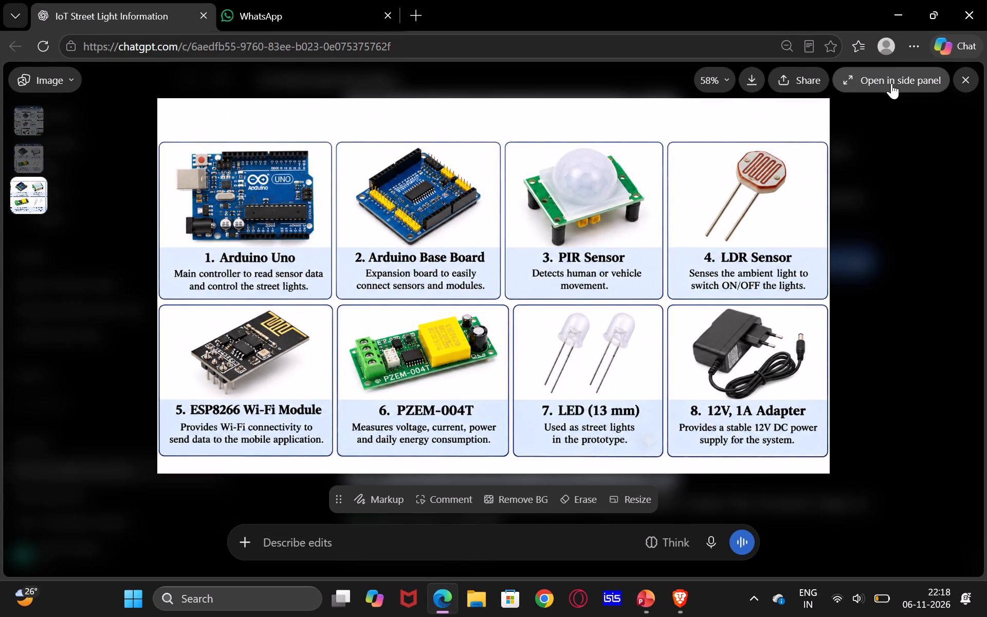
click(967, 79)
key(alt+Tab)
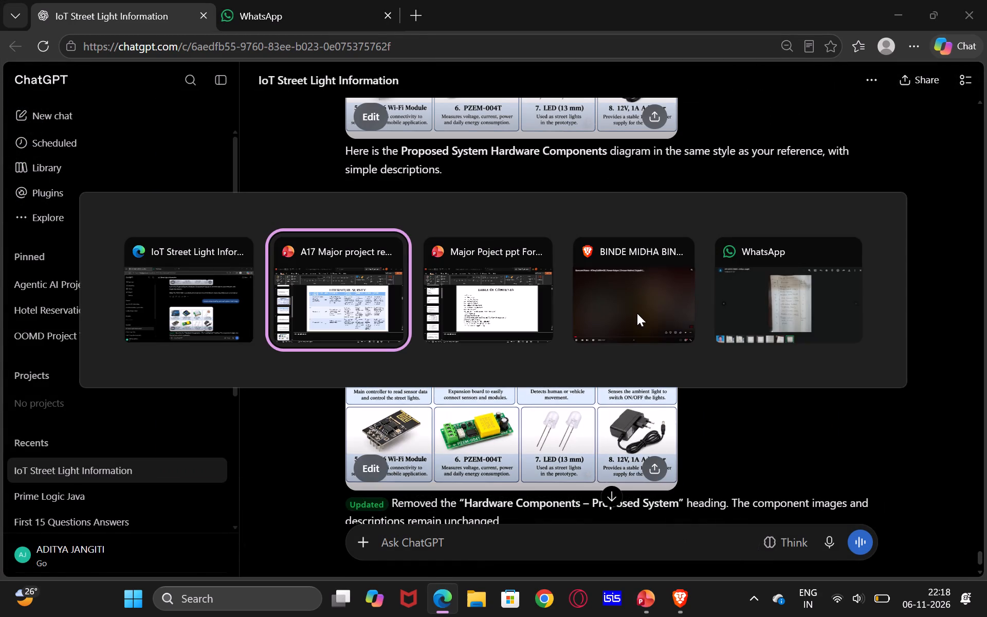
Review the EXISTING SYSTEM, PROPOSED SYSTEM and WORKING PROCEDURE slides of the A17 Major project review presentation.
click(87, 396)
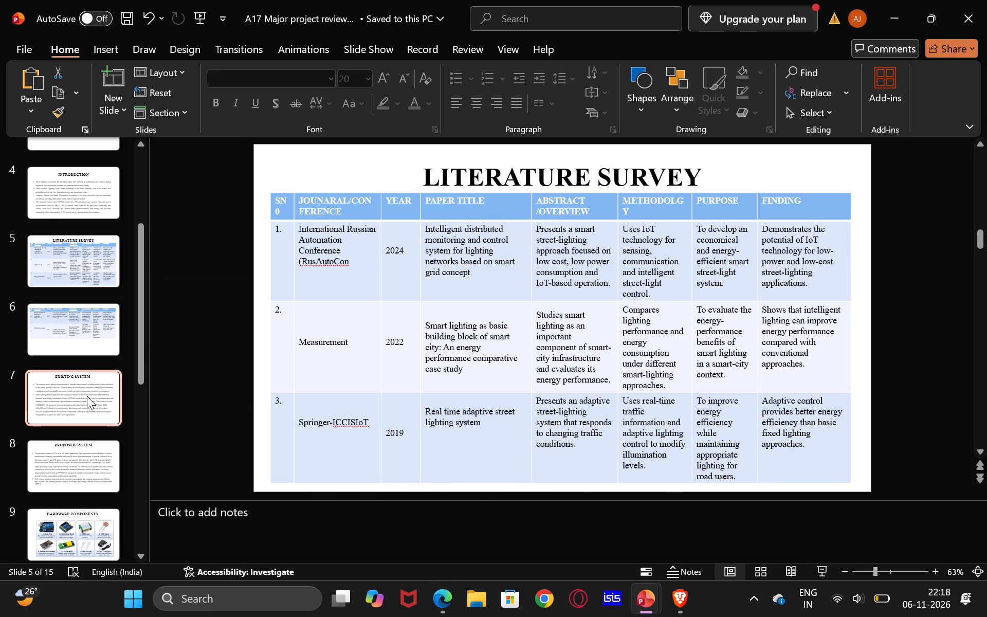
click(69, 464)
scroll(69, 464, down, 1)
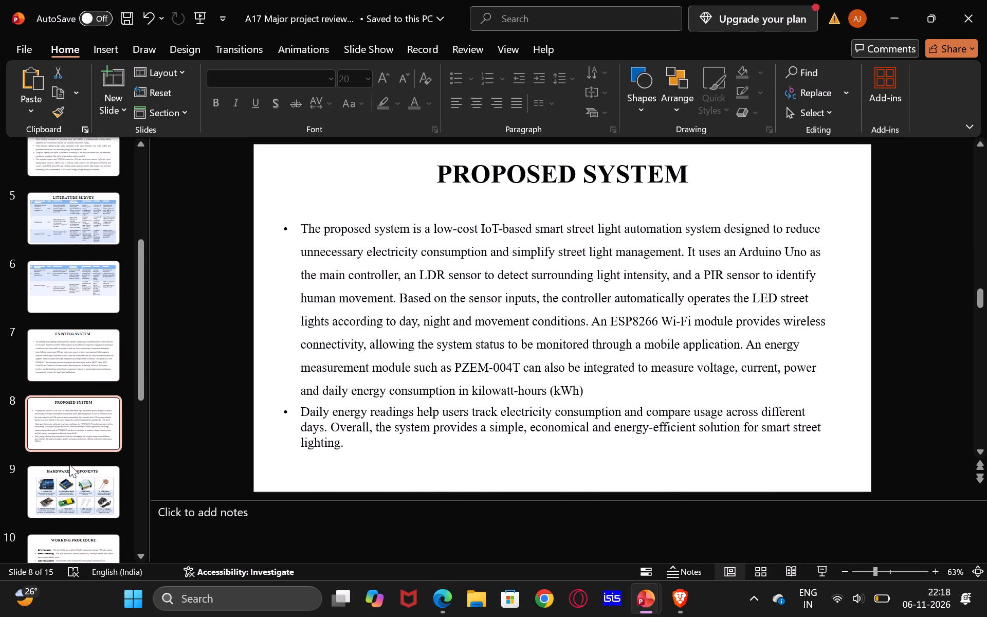
scroll(69, 464, down, 1)
click(64, 374)
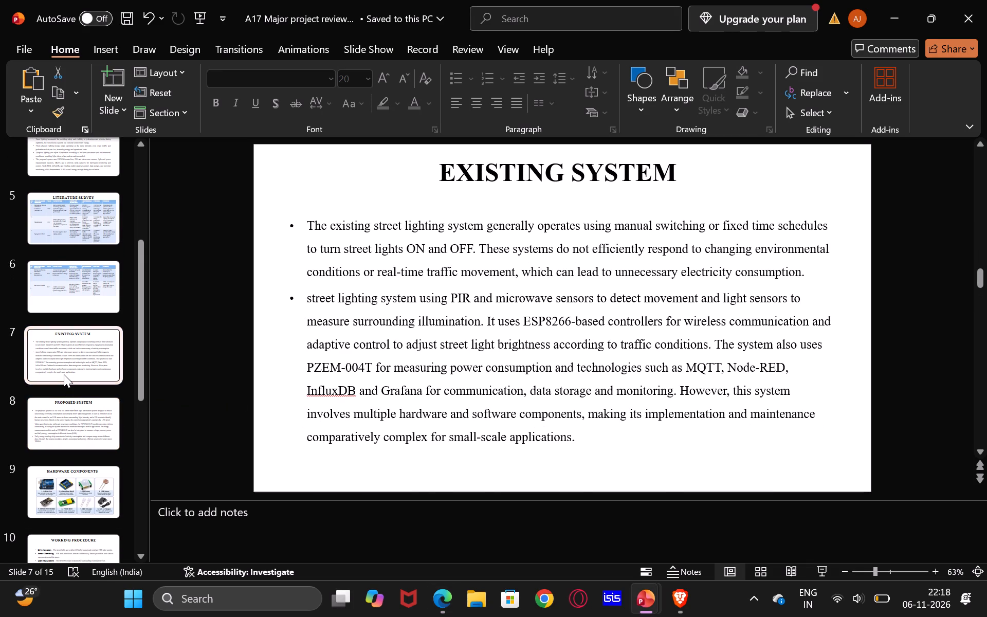
click(83, 446)
scroll(77, 475, down, 1)
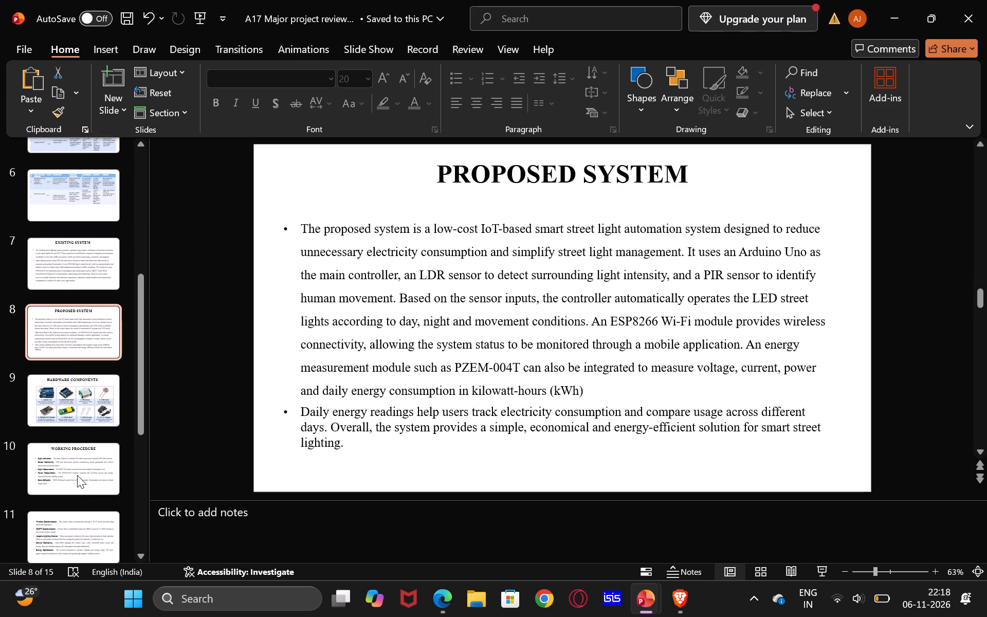
click(77, 476)
scroll(101, 460, down, 1)
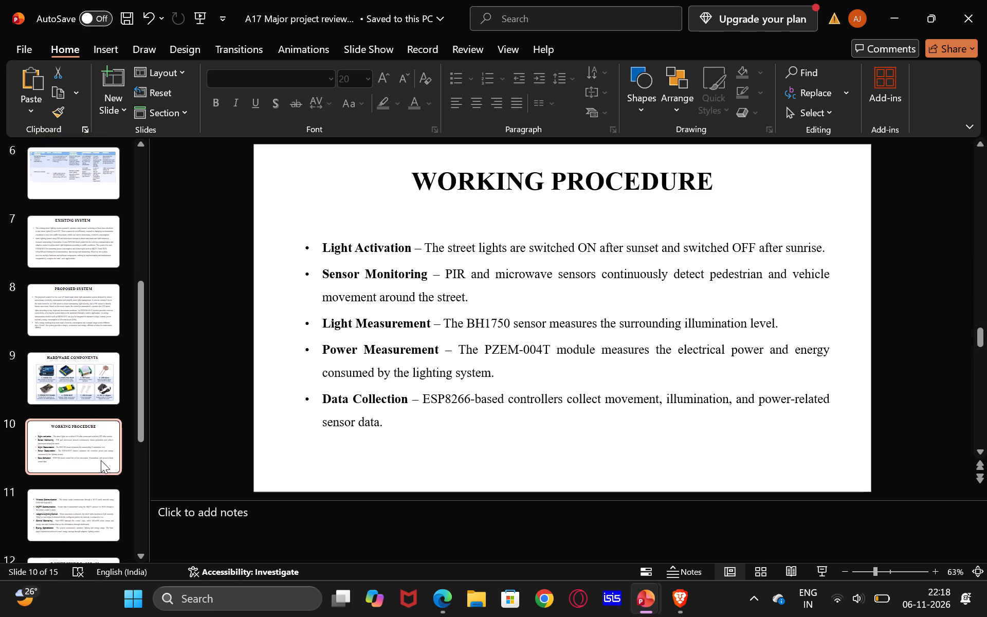
scroll(101, 460, down, 1)
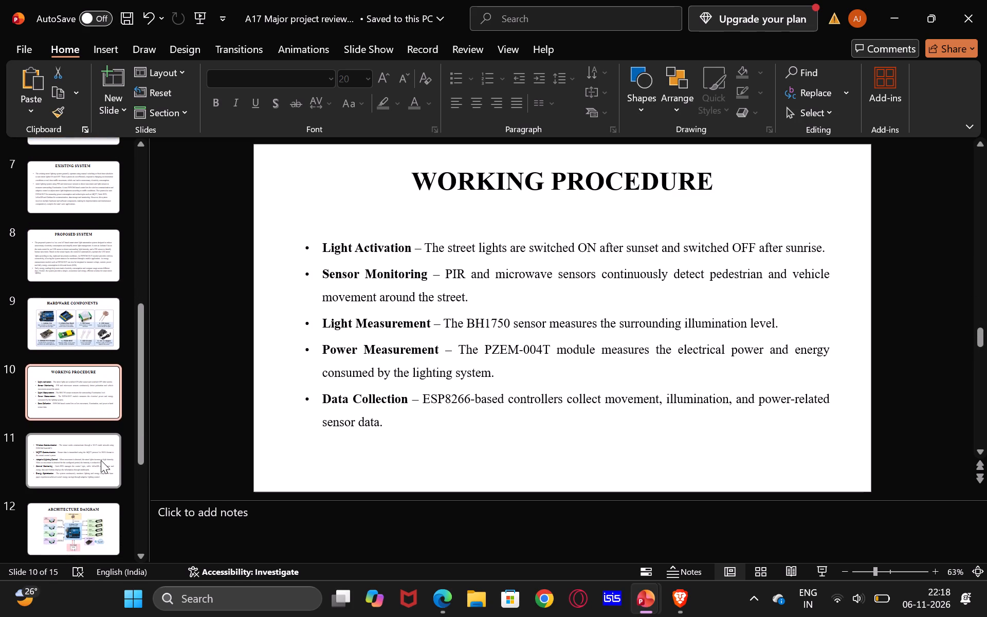
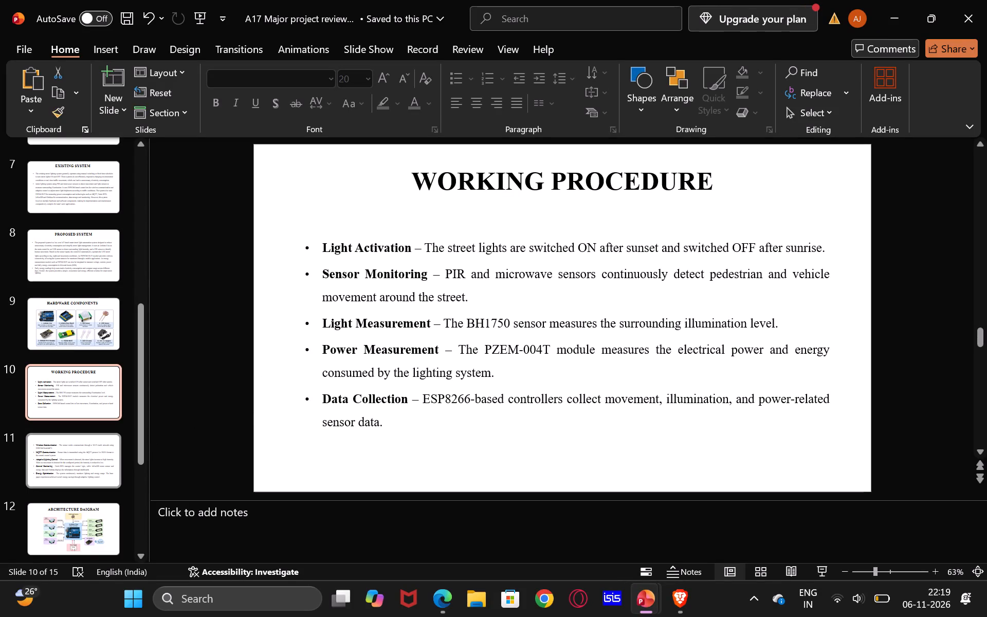
drag(321, 245, 415, 446)
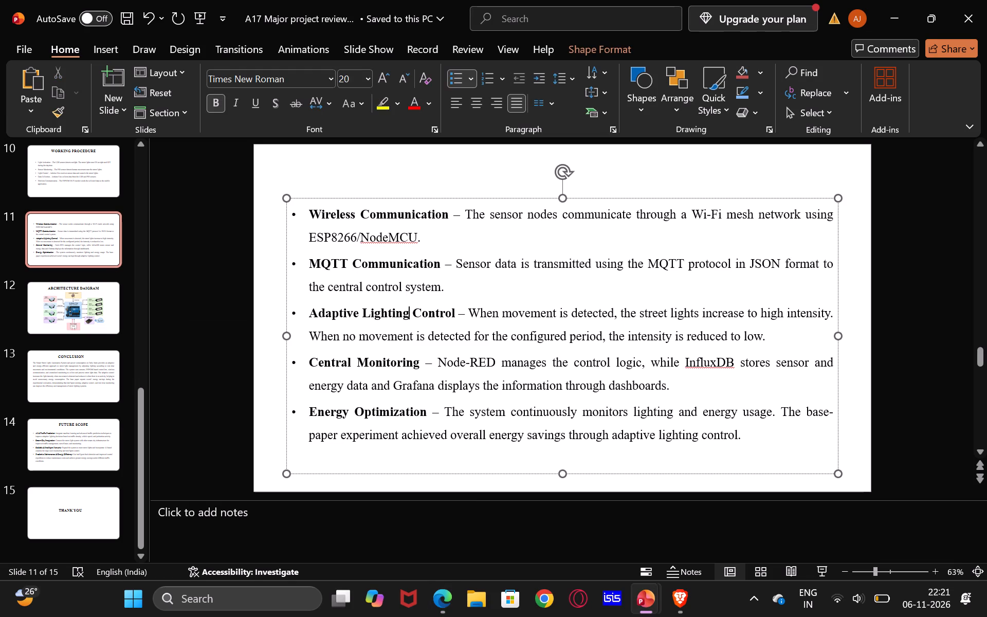
Replace all bullets on slide 11 with the copied procedure text running from Power Measurement to Energy Saving.
drag(308, 210, 532, 451)
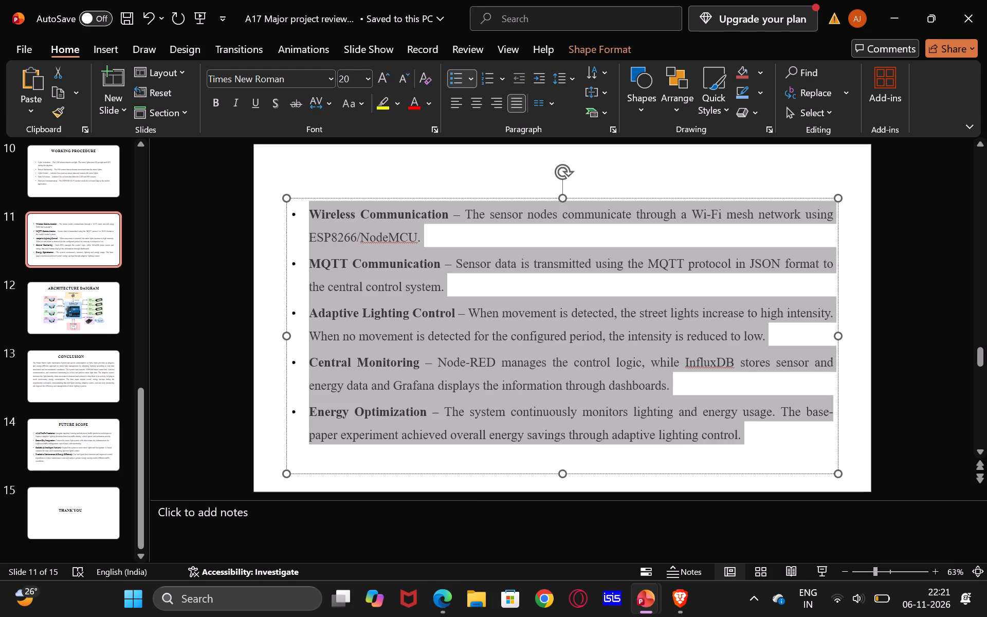
drag(532, 451, 598, 442)
drag(746, 439, 302, 206)
key(ctrl+v)
Format all the pasted bullets on slide 11 in Times New Roman with 1.5 line spacing.
key(ctrl+a)
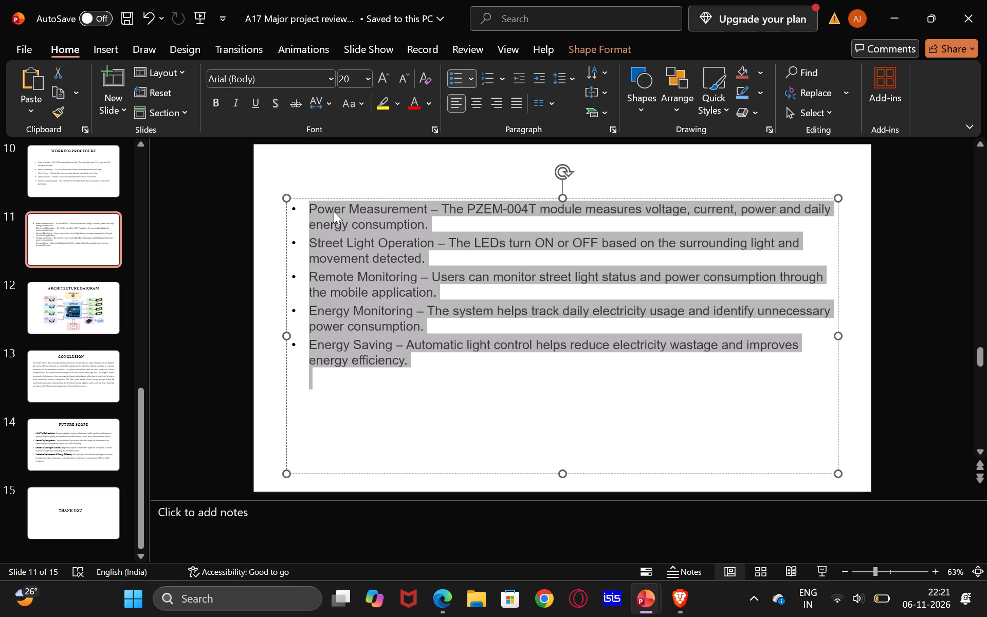
click(326, 81)
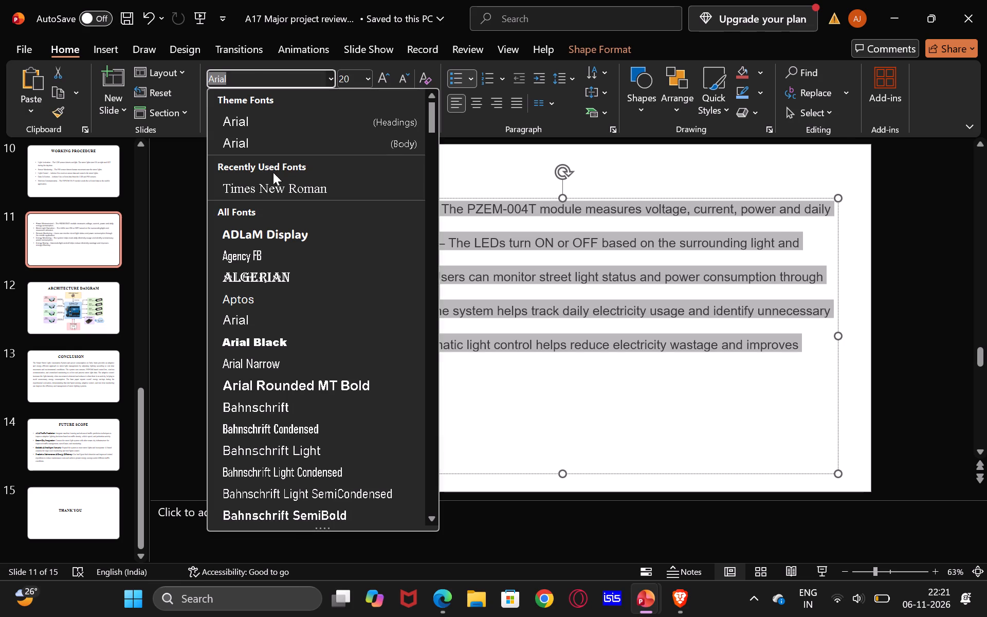
click(272, 183)
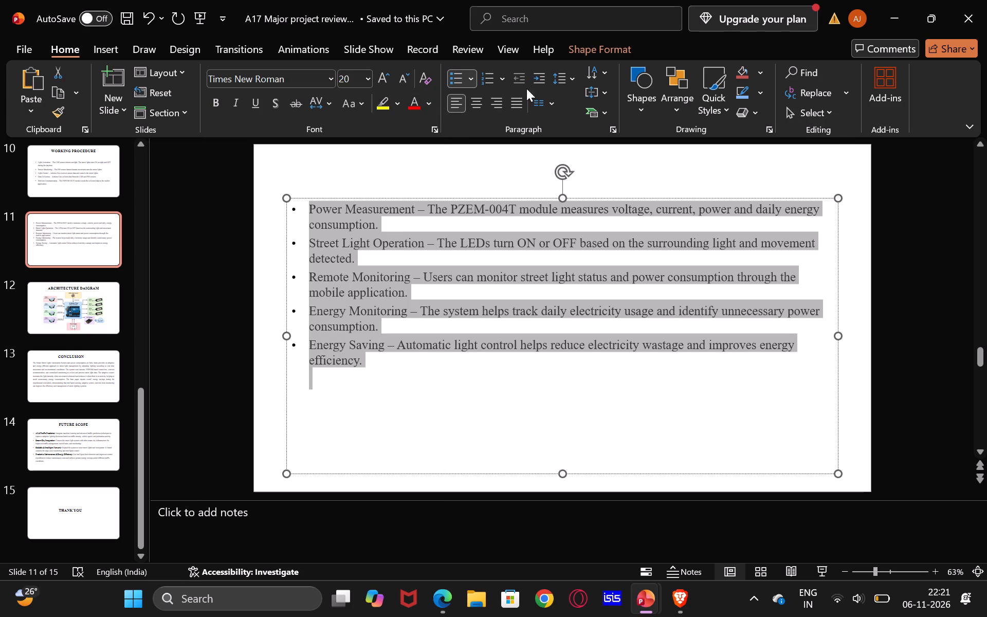
click(572, 82)
click(592, 127)
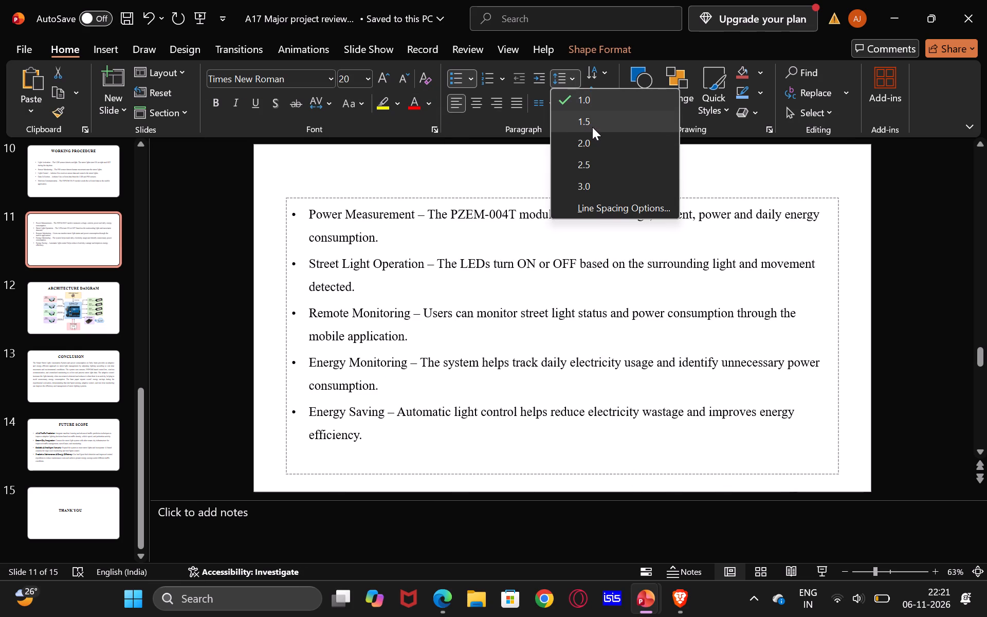
click(401, 185)
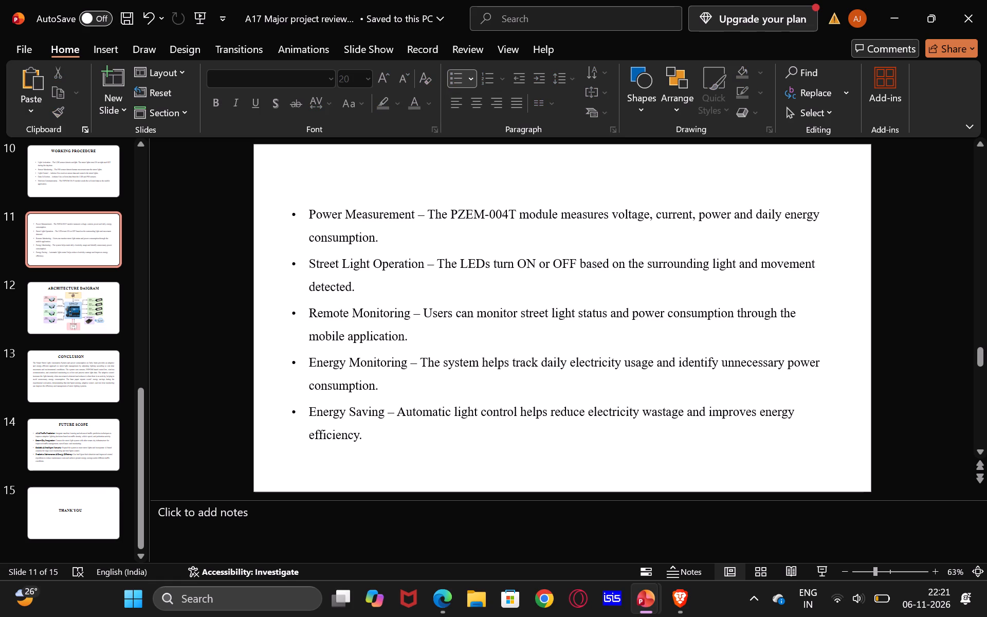
Bold the lead-in labels "Power Measurement" and "Street Light Operation" in the first two bullets on slide 11.
drag(413, 215, 316, 206)
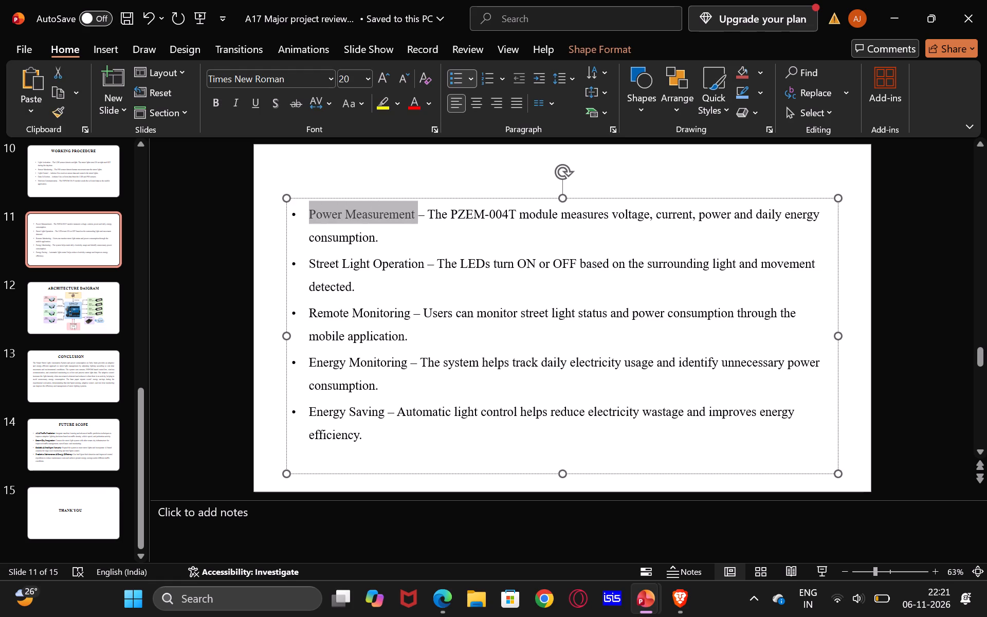
drag(316, 206, 315, 207)
click(222, 107)
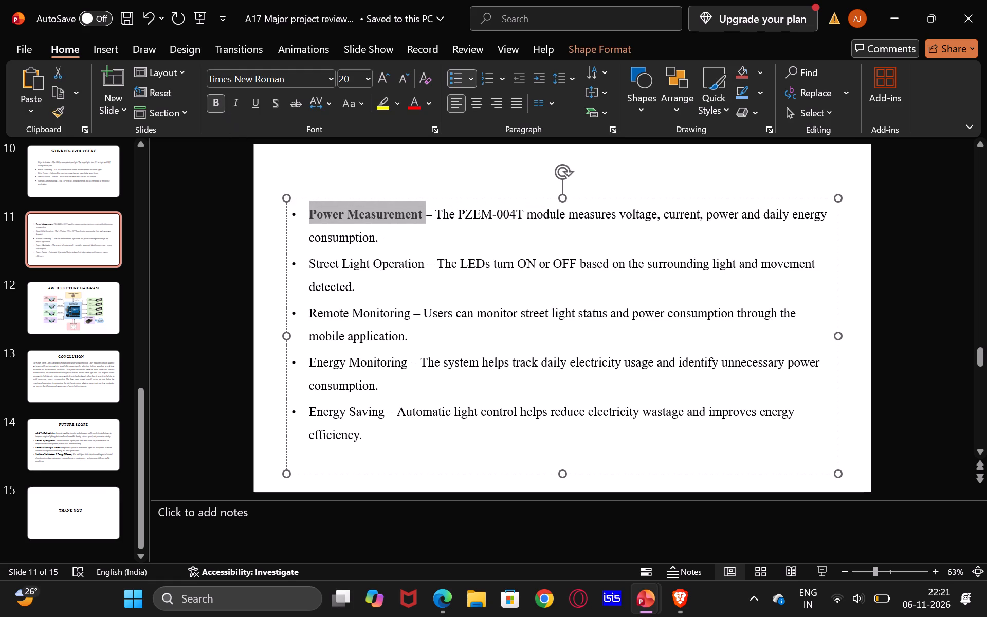
triple_click(416, 263)
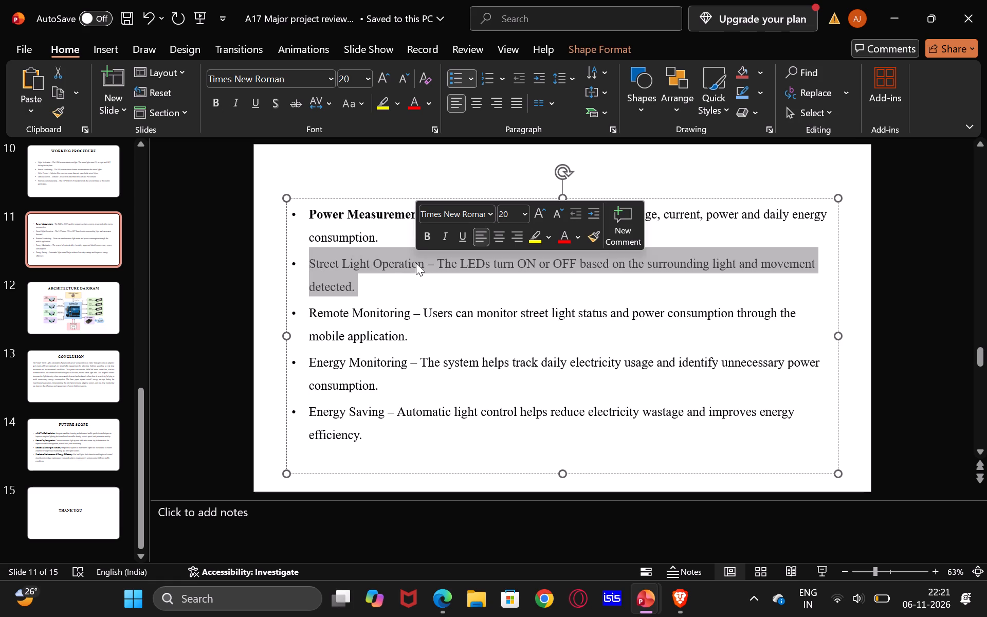
Bold the labels Street Light Operation, Remote Monitoring, Energy Monitoring and Energy Saving on slide 11.
triple_click(416, 263)
click(416, 263)
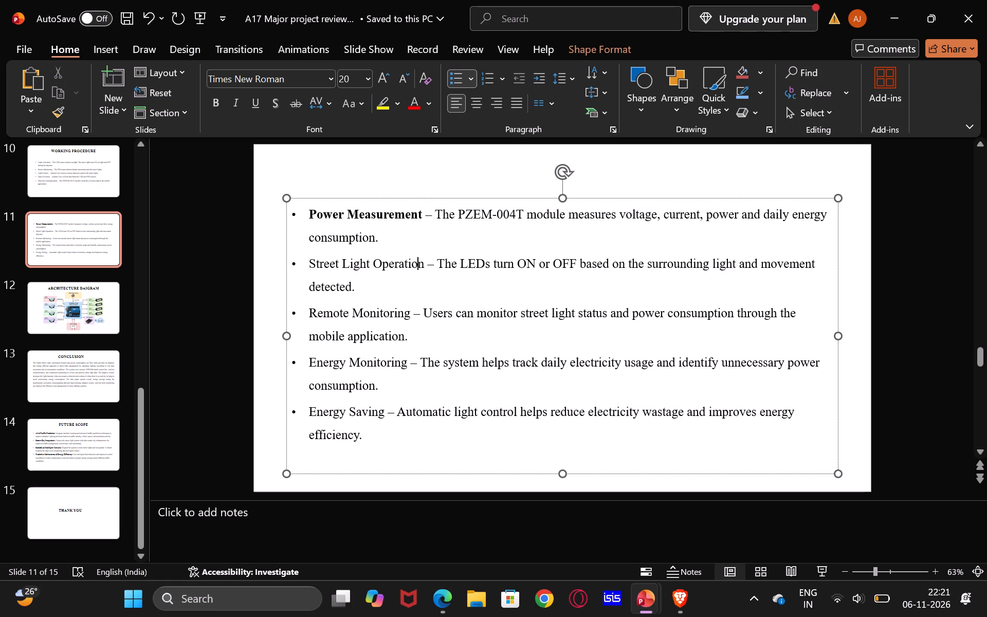
drag(426, 266, 322, 256)
click(339, 233)
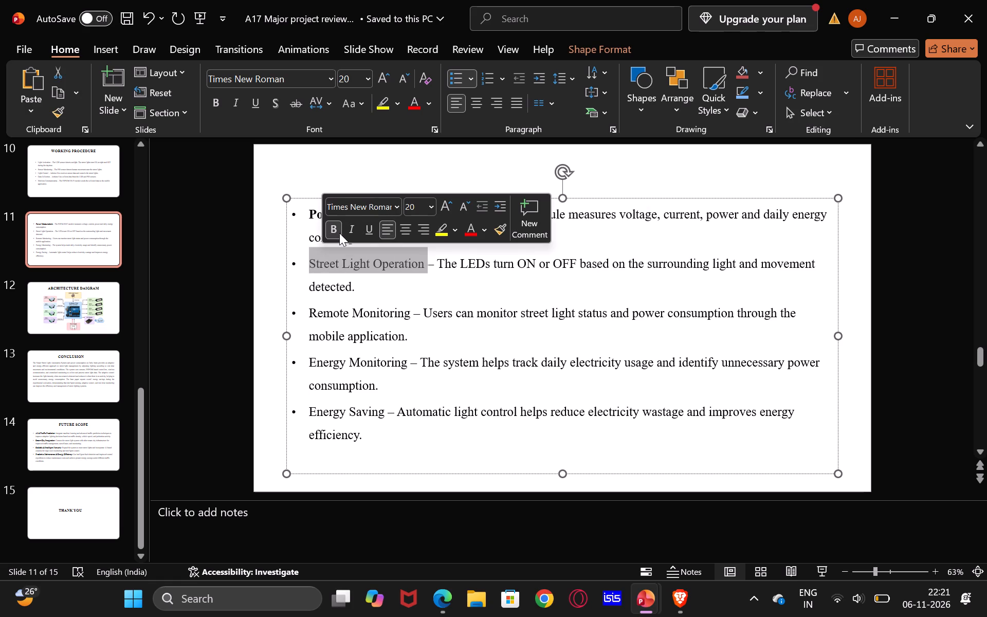
drag(410, 312, 319, 307)
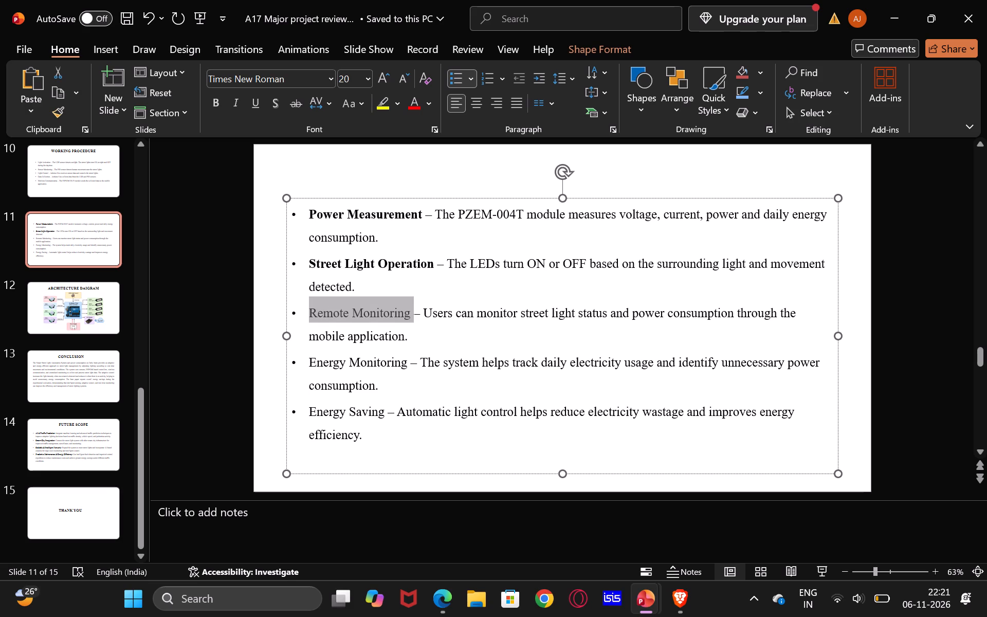
drag(319, 307, 317, 307)
click(327, 281)
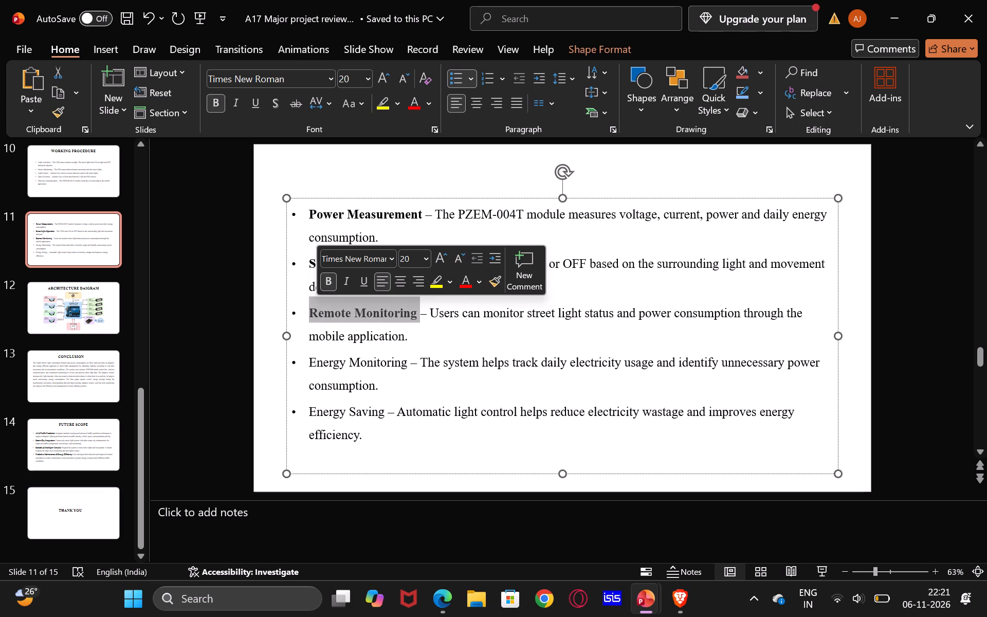
drag(405, 364, 313, 361)
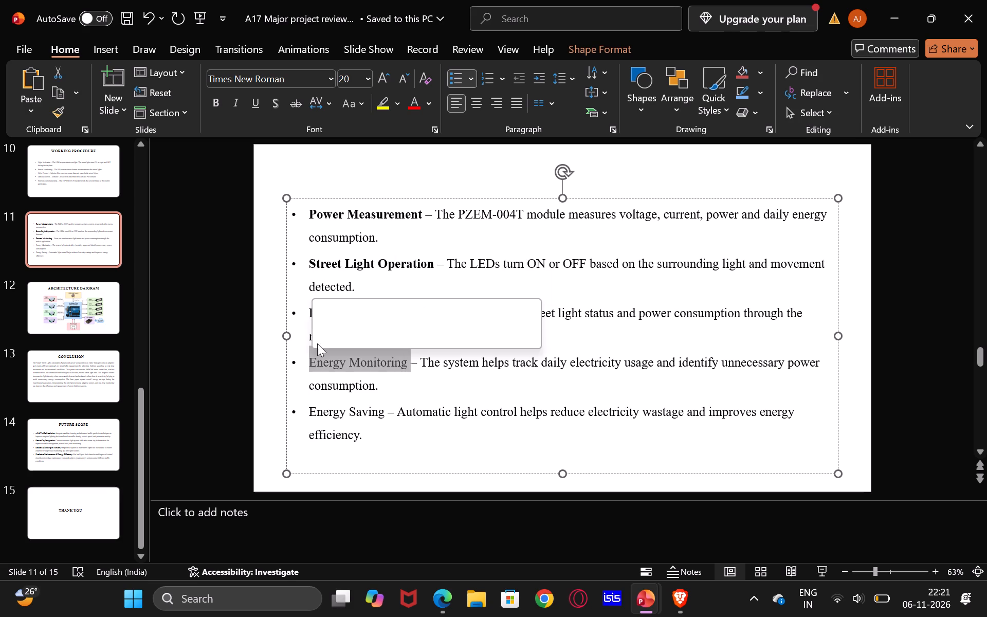
click(325, 335)
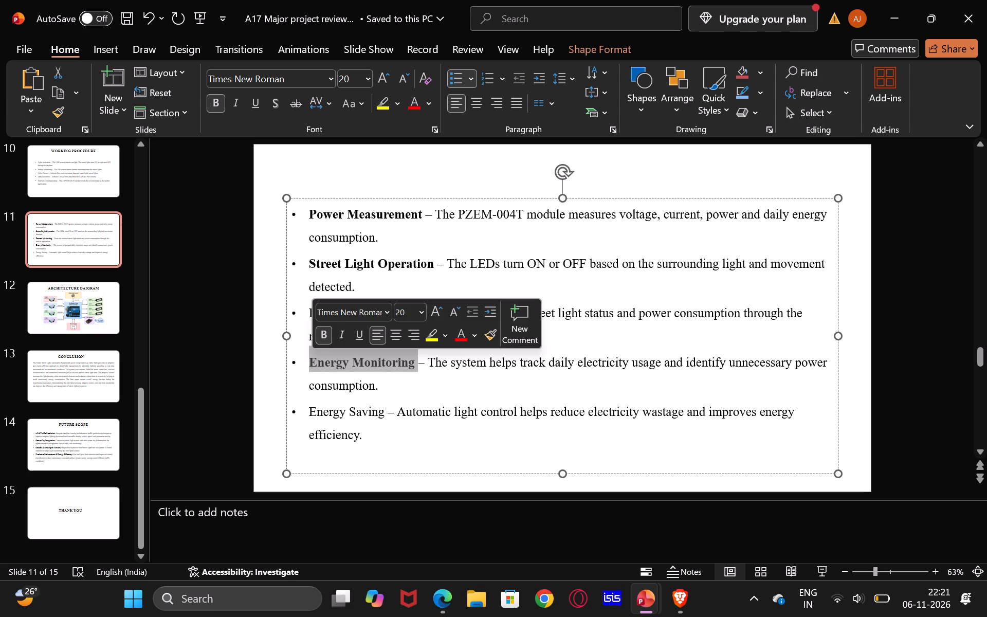
drag(384, 412, 315, 405)
click(327, 382)
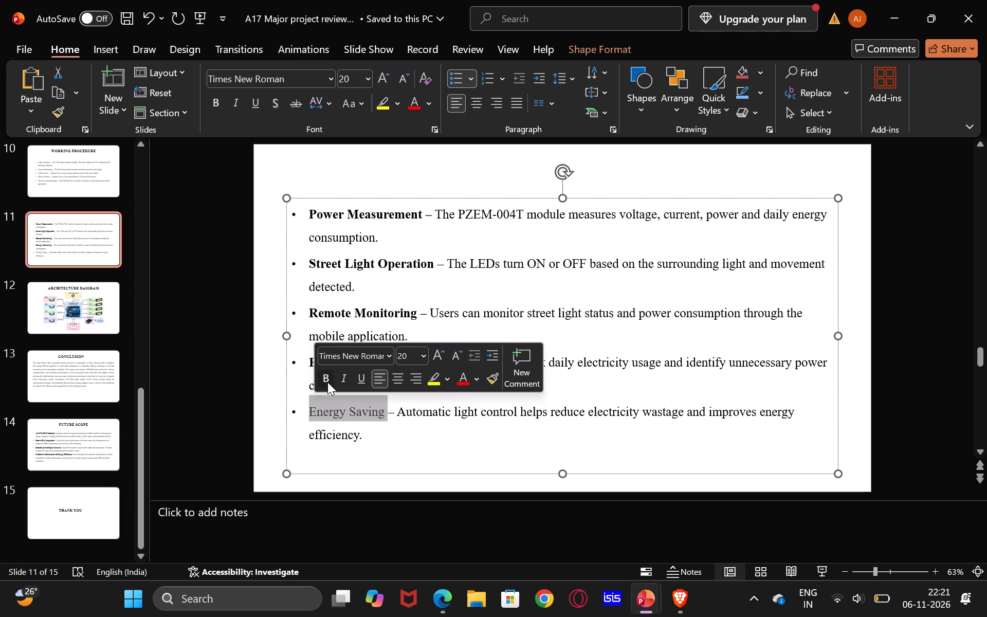
Replace the dashes after Power Measurement, Street Light Operation and Remote Monitoring on slide 11 with colons.
click(436, 221)
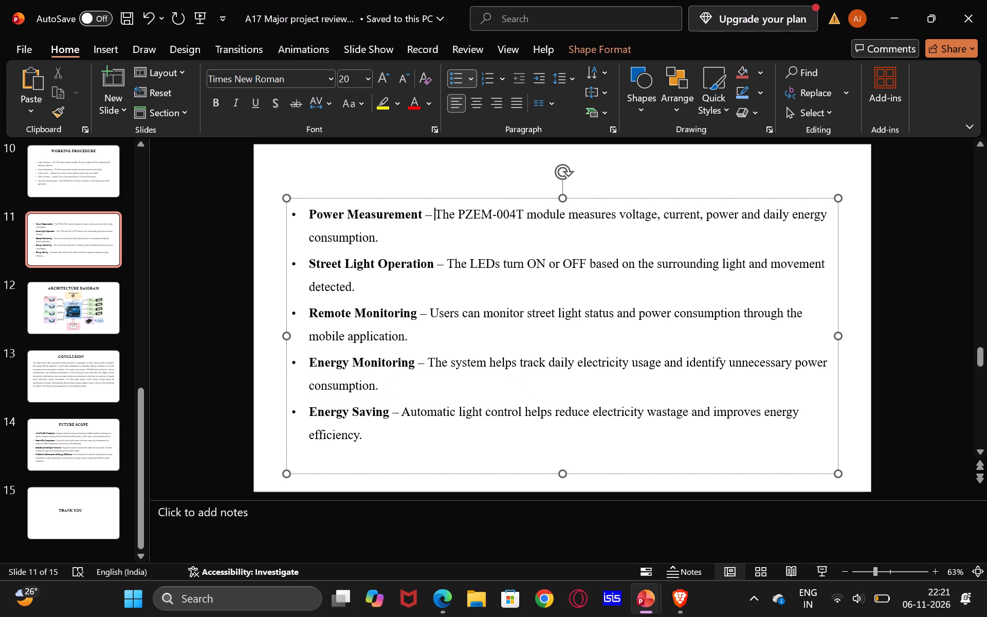
key(BackSpace)
key(BackSpace)
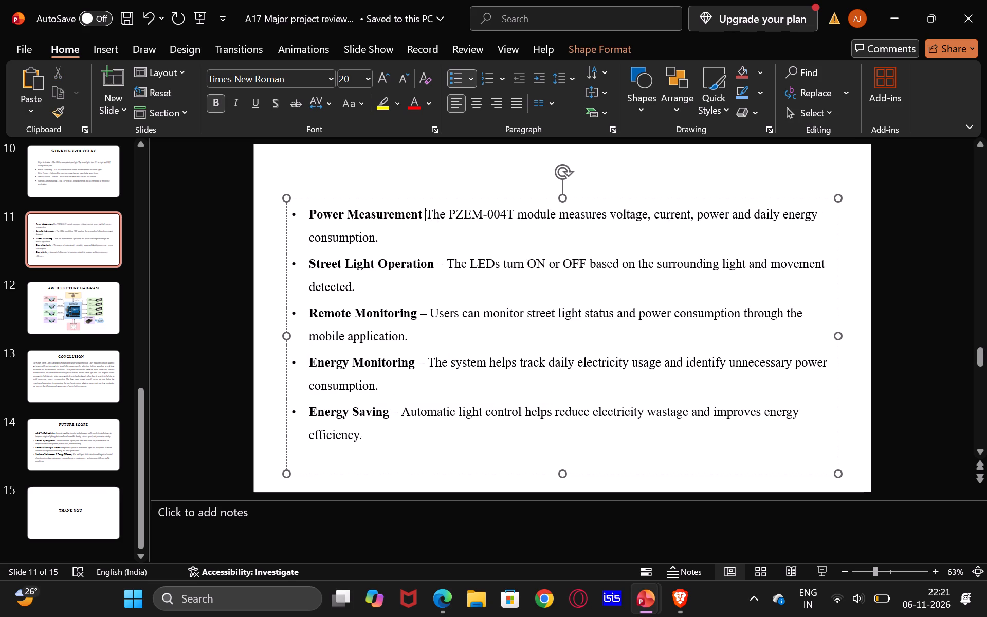
key(shift+colon)
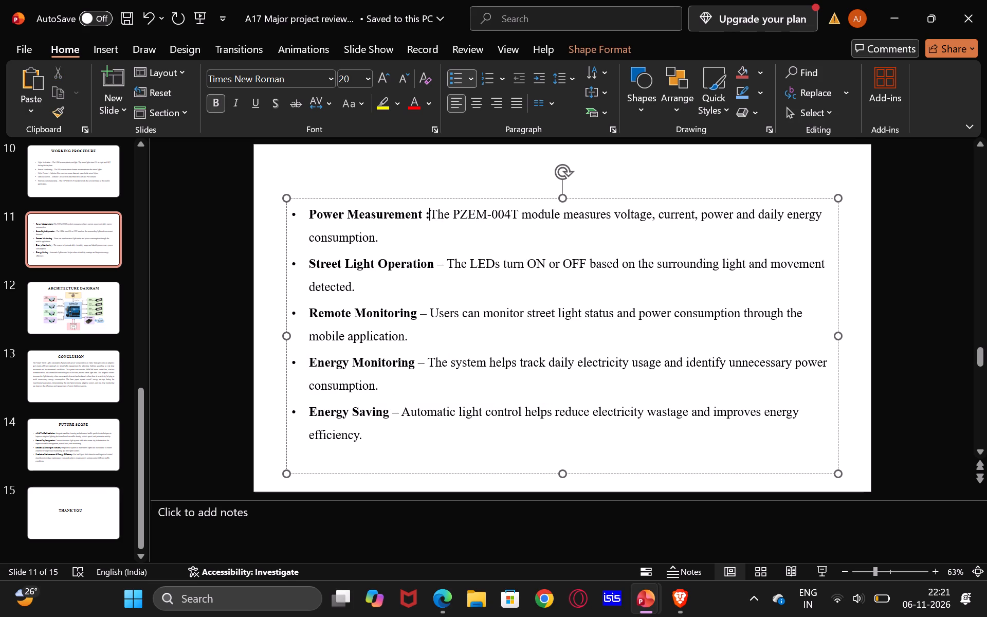
click(444, 264)
key(BackSpace)
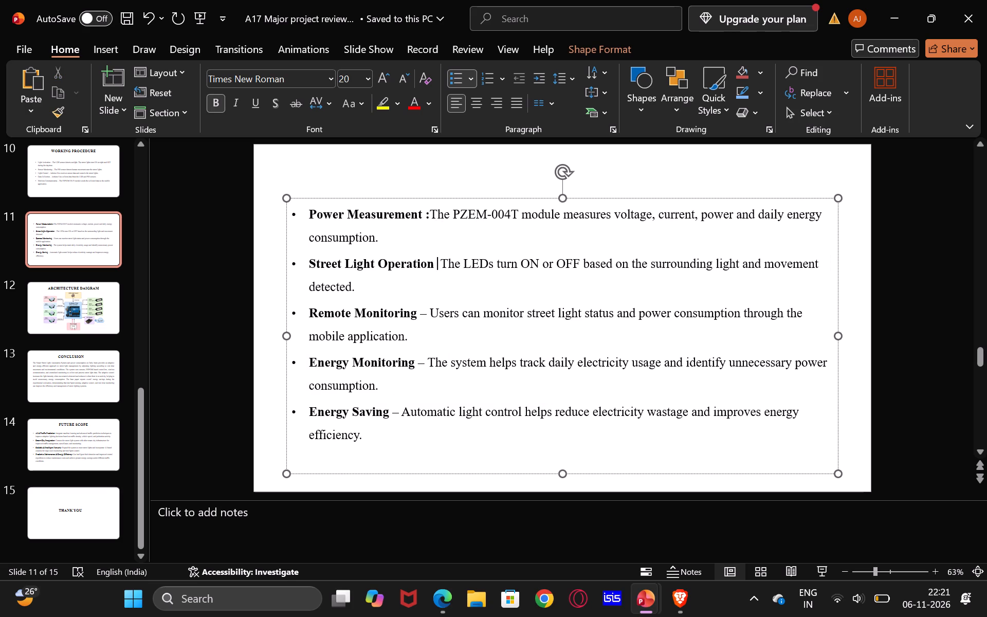
key(shift+colon)
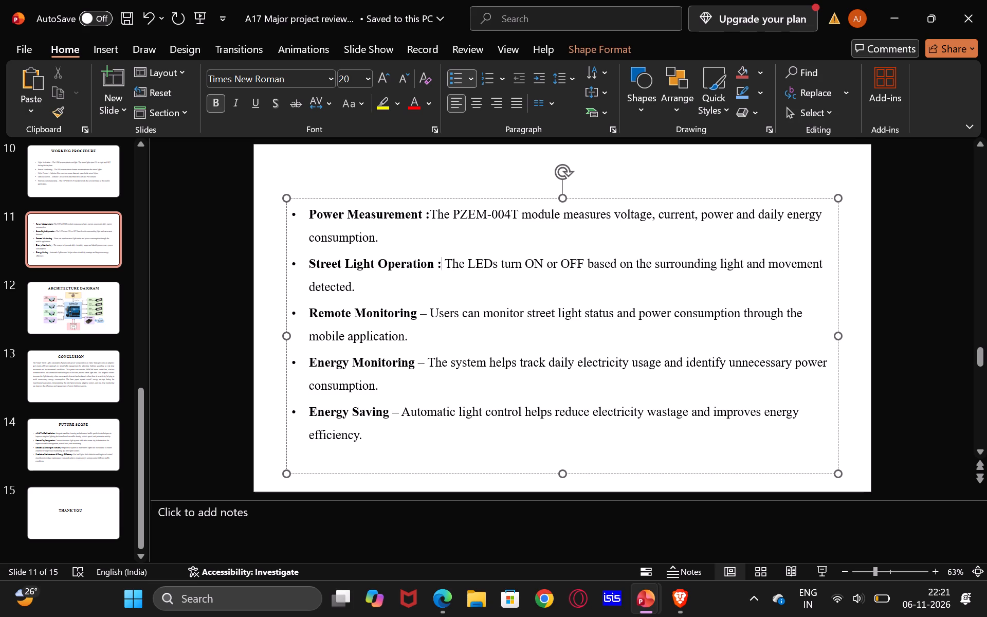
click(428, 313)
key(BackSpace)
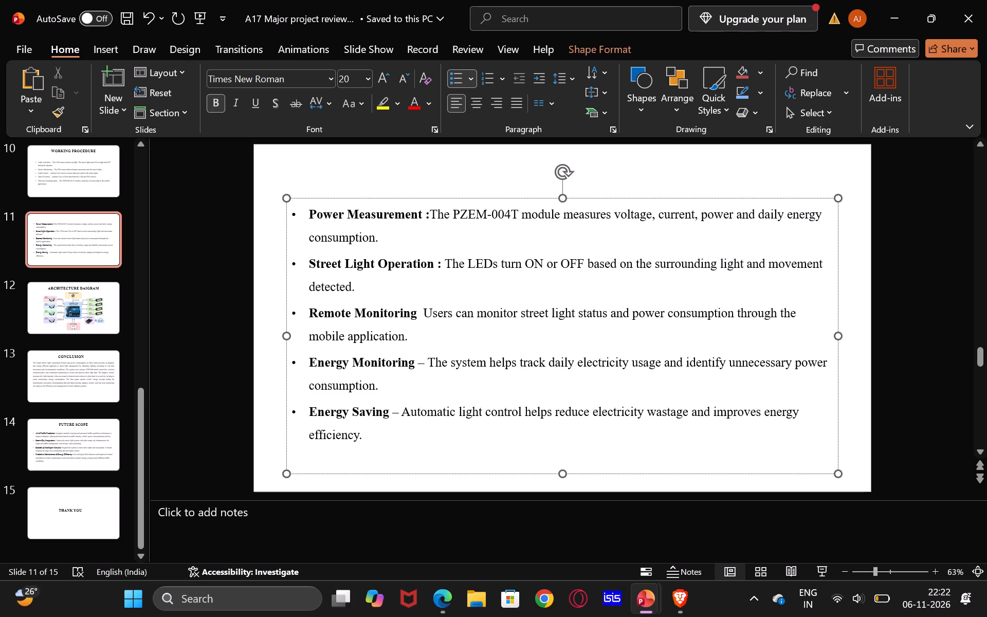
key(shift+colon)
Replace the dashes after Energy Monitoring and Energy Saving on slide 11 with a colon and a space.
click(427, 366)
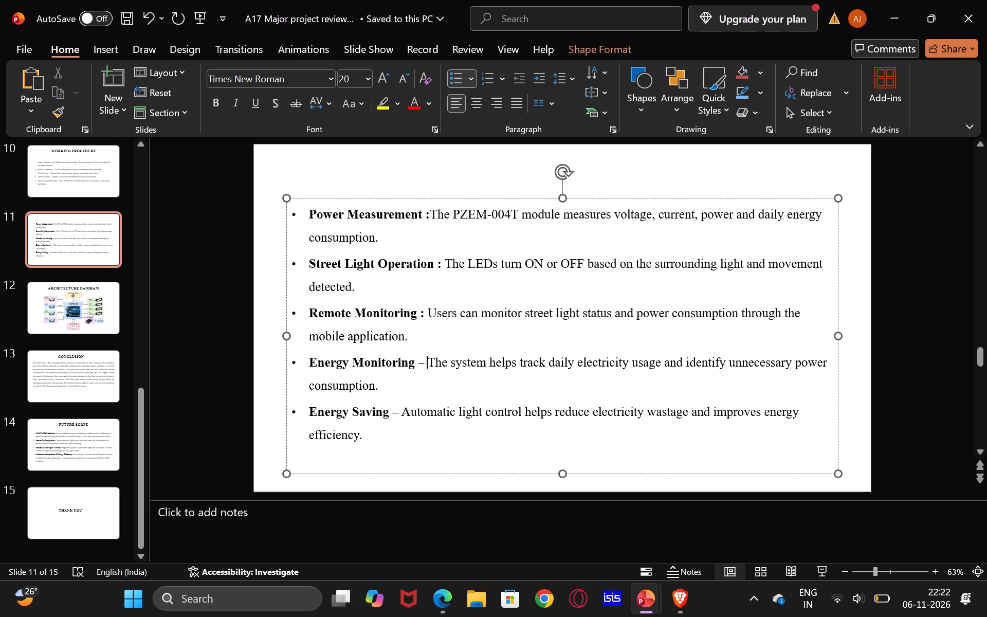
key(BackSpace)
key(BackSpace)
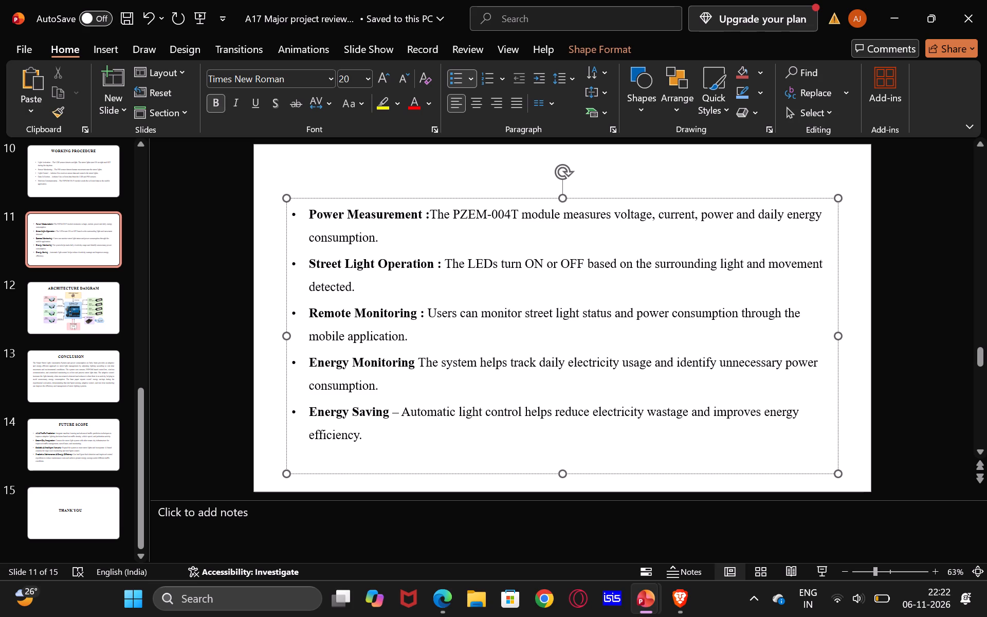
key(shift+colon)
key(space)
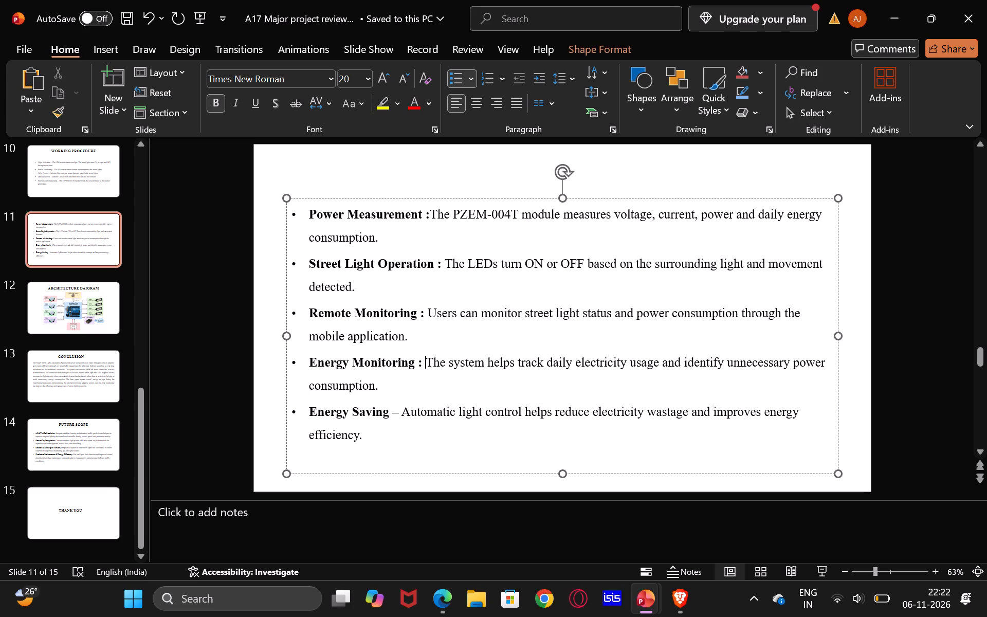
click(401, 412)
key(BackSpace)
key(BackSpace)
text(:)
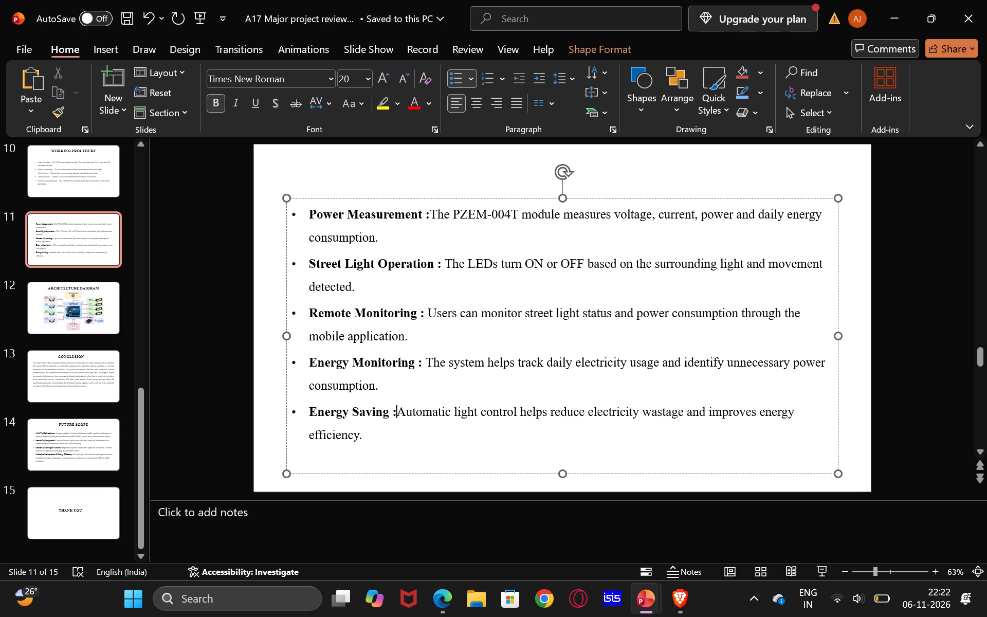
key(space)
Bold the labels Light Activation, Sensor Monitoring and Light Control on the WORKING PROCEDURE slide, slide 10.
click(71, 446)
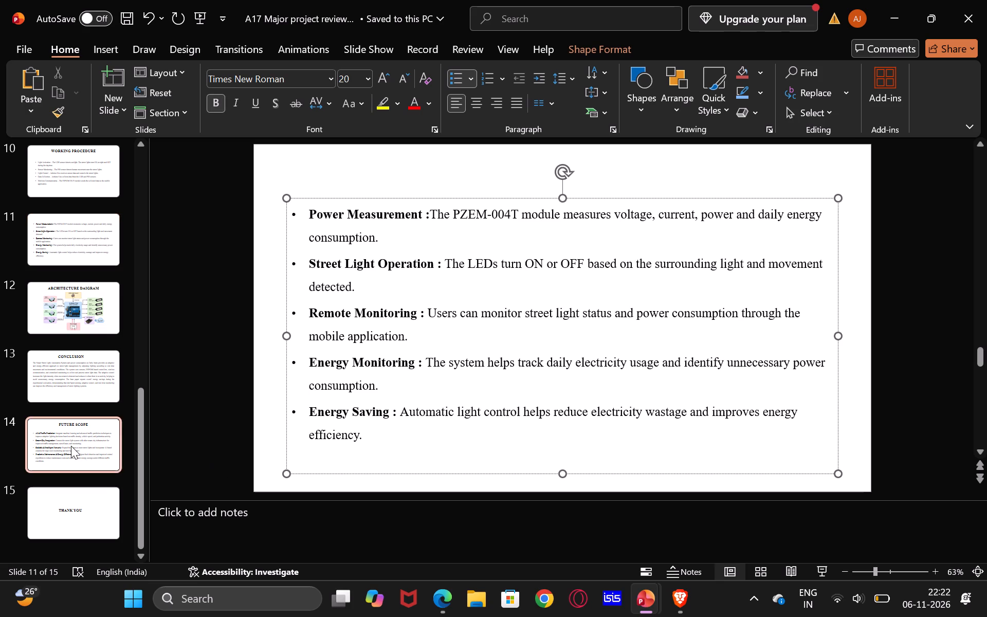
click(95, 156)
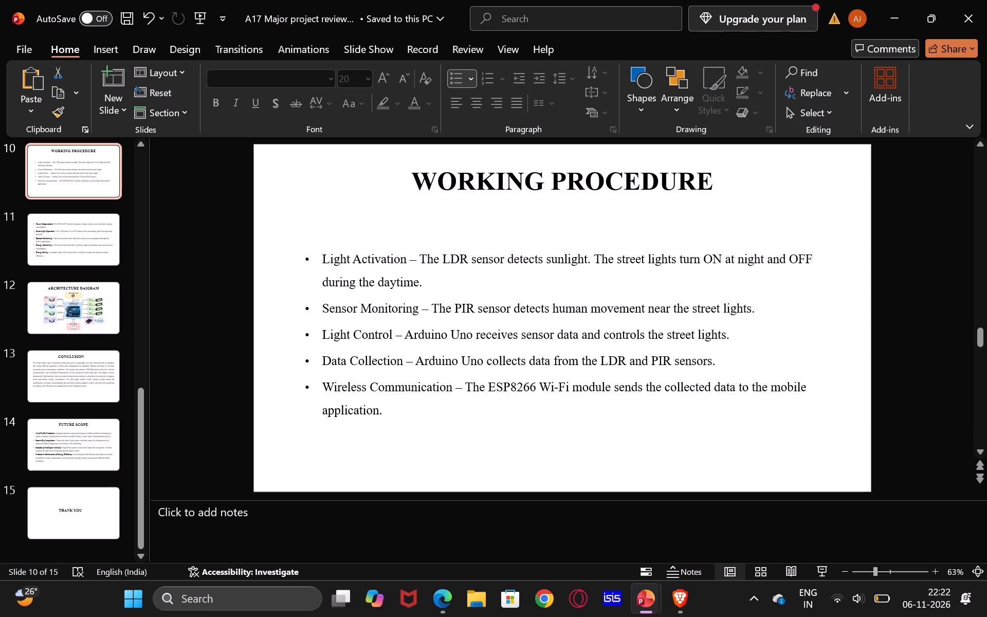
drag(407, 262, 334, 262)
click(346, 231)
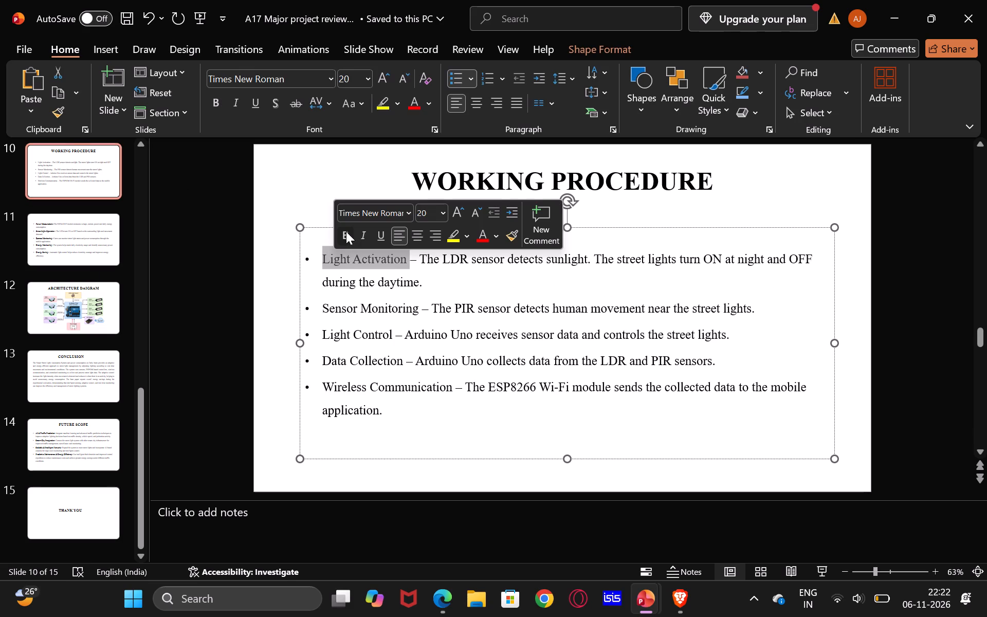
drag(419, 309, 329, 307)
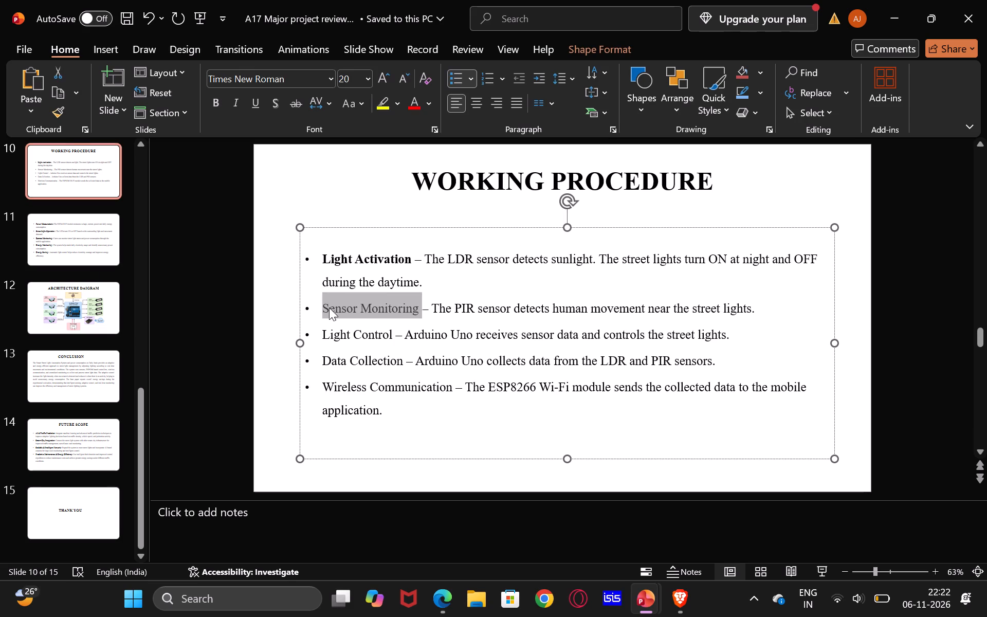
click(335, 282)
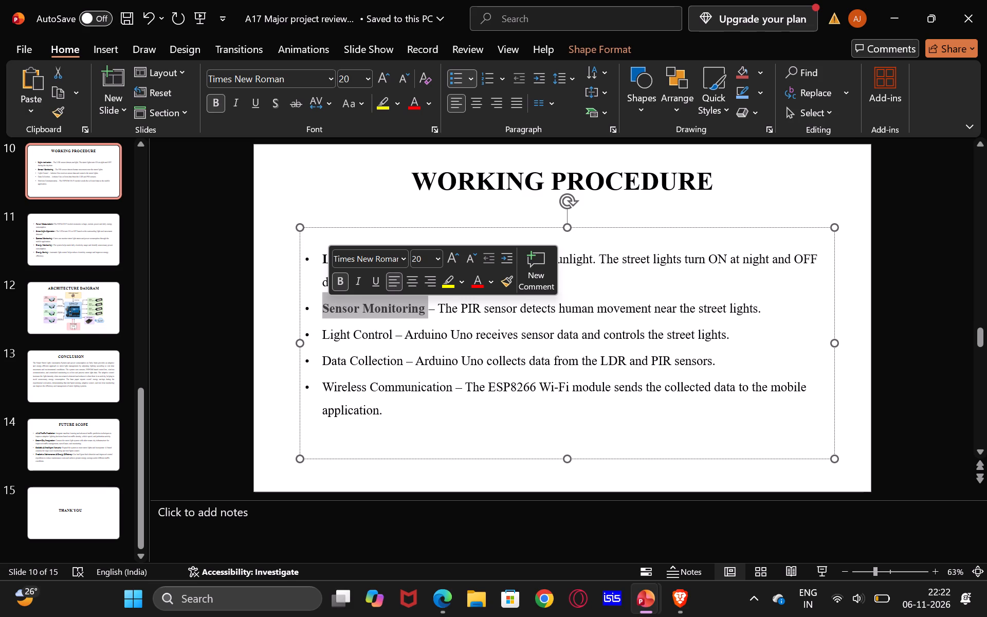
drag(391, 335, 330, 334)
click(337, 304)
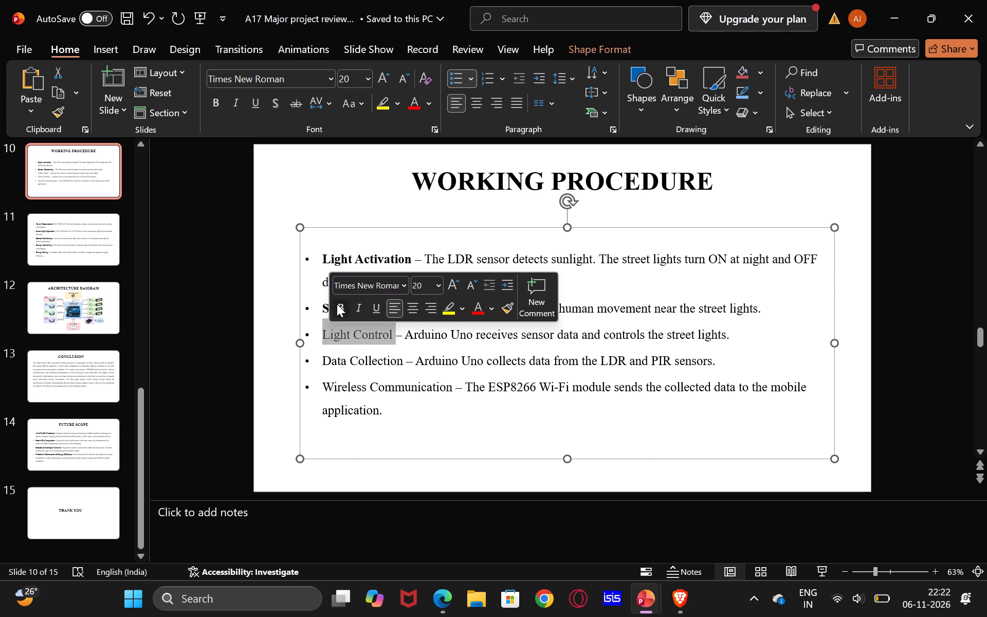
Bold the labels Data Collection and Wireless Communication on slide 10.
click(404, 362)
drag(404, 362, 361, 362)
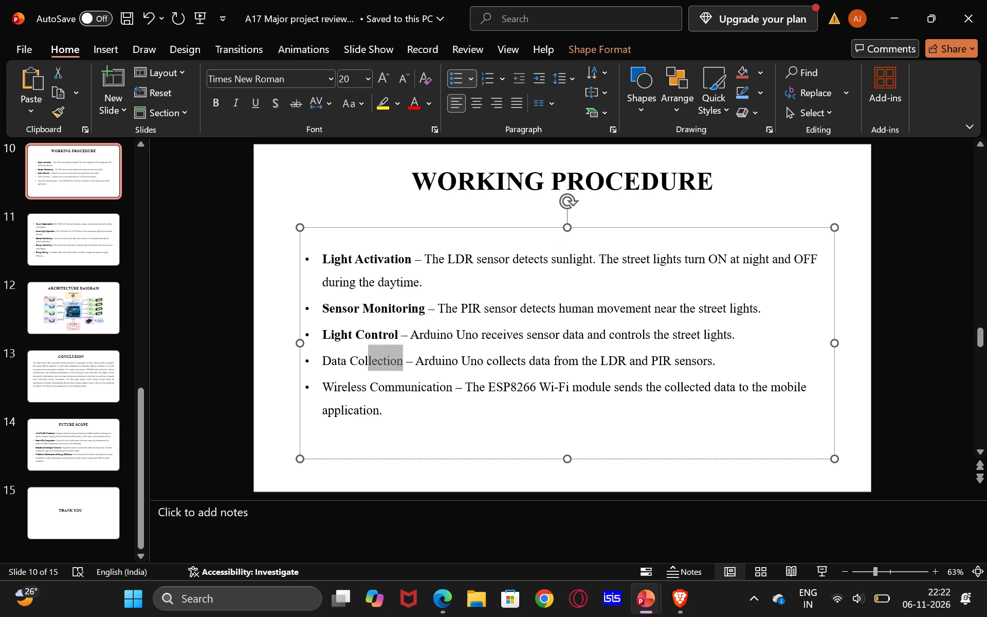
drag(361, 362, 328, 364)
click(340, 346)
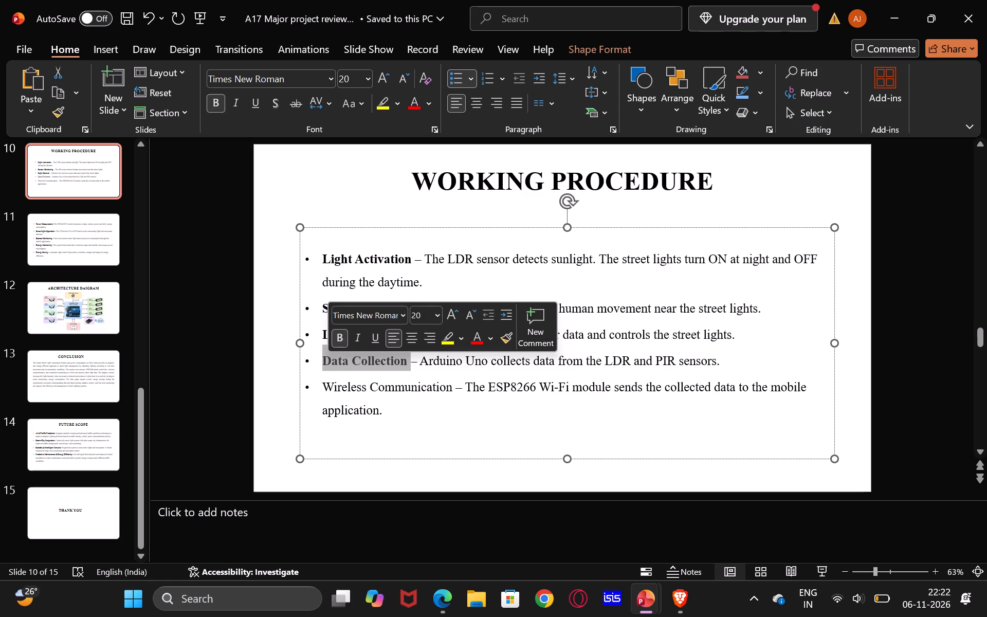
drag(451, 391, 327, 380)
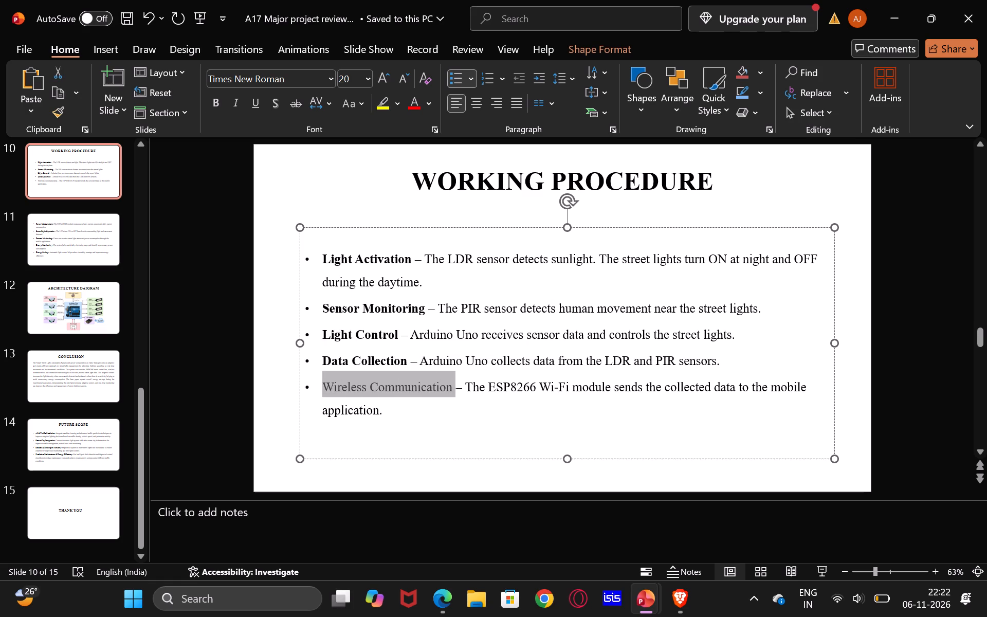
drag(327, 380, 332, 384)
click(457, 384)
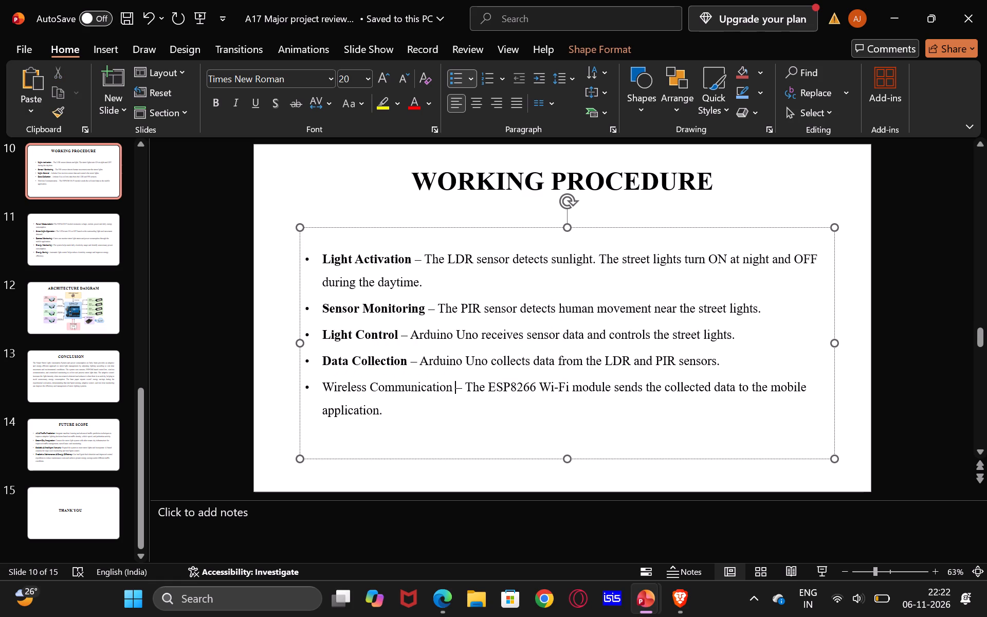
drag(452, 388, 340, 386)
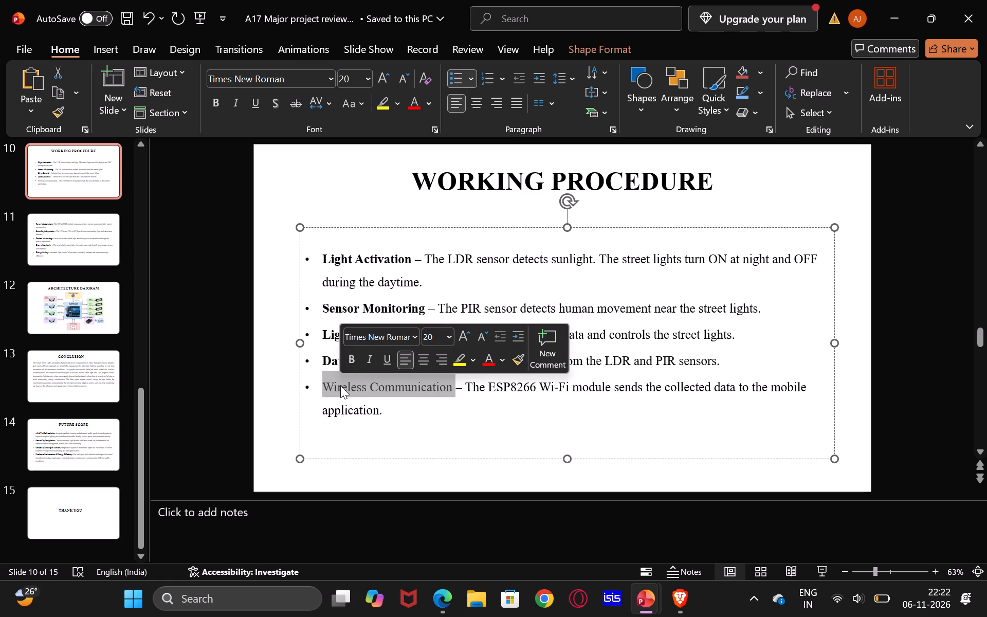
click(355, 361)
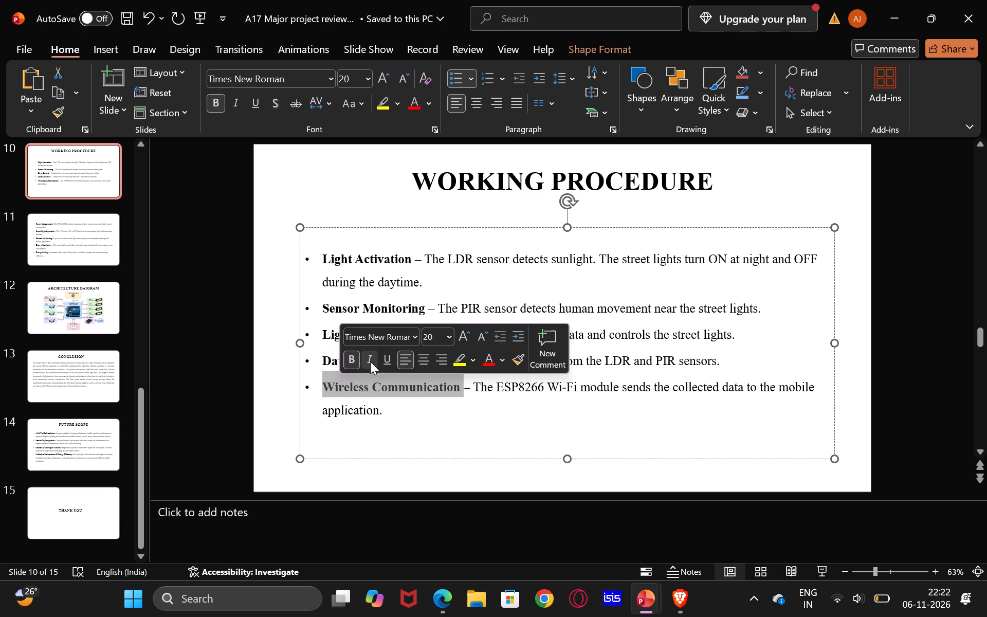
Replace the dashes after Wireless Communication and Data Collection on slide 10 with colons, keeping a space before the description text.
click(469, 390)
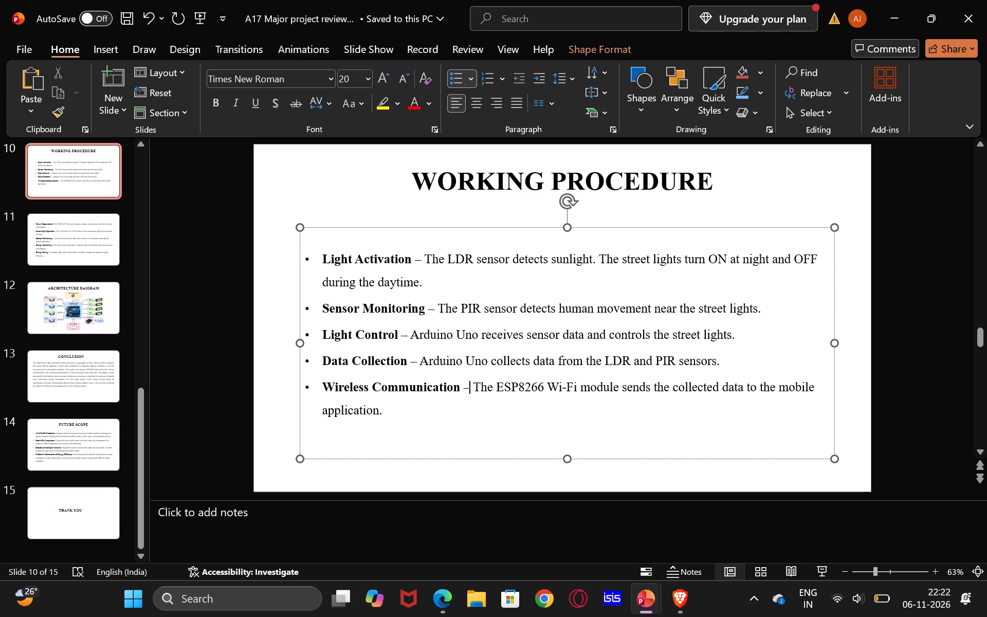
key(BackSpace)
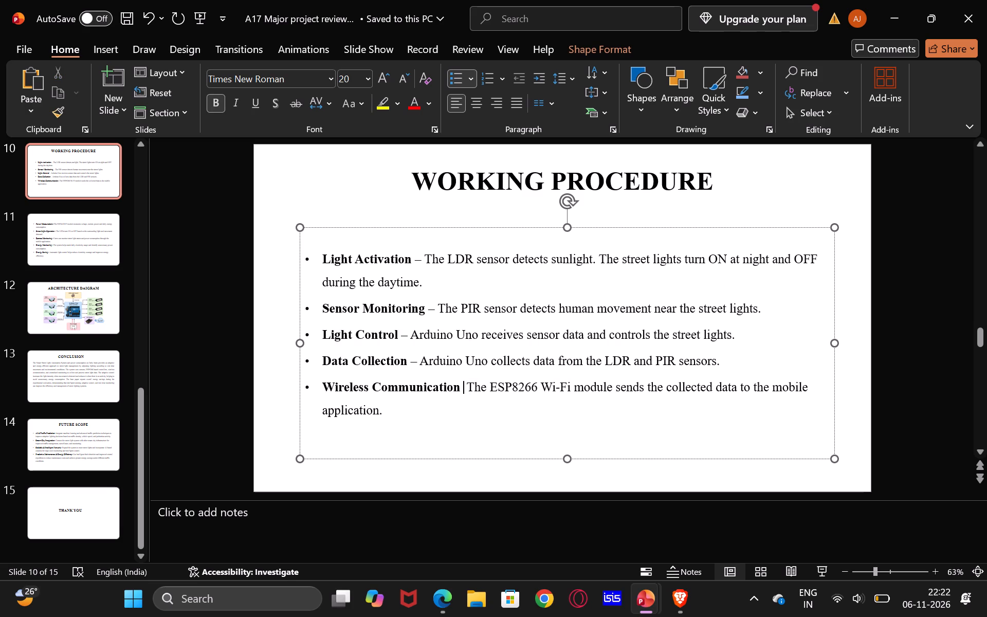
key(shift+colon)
key(Up)
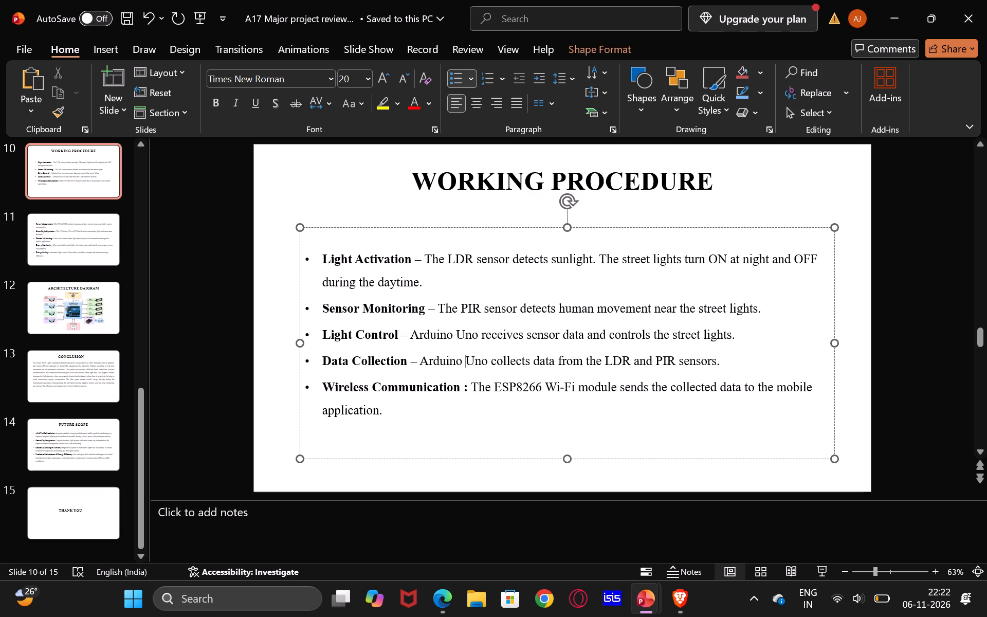
click(418, 366)
key(BackSpace)
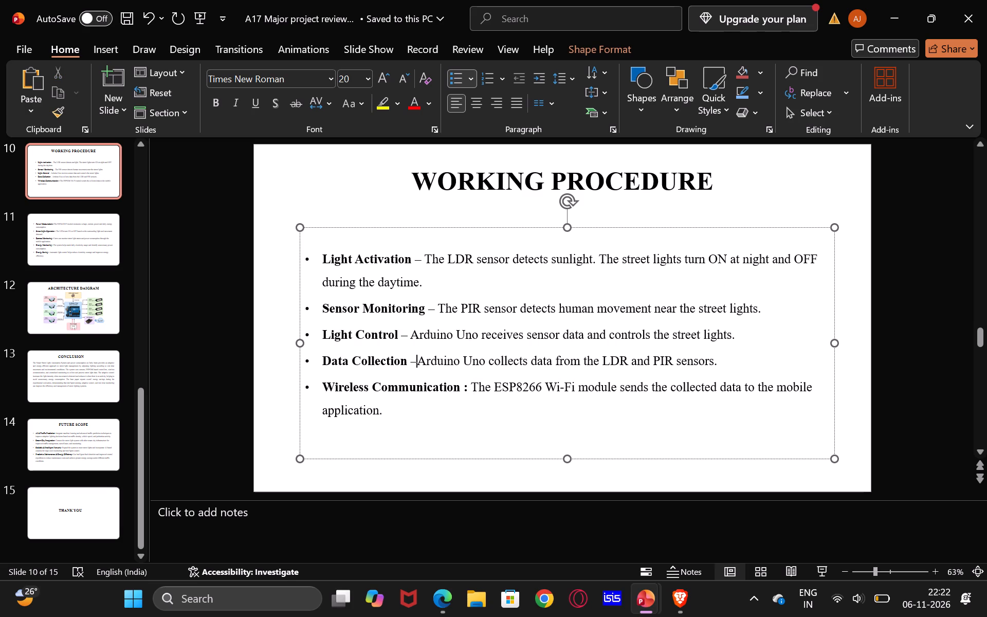
key(BackSpace)
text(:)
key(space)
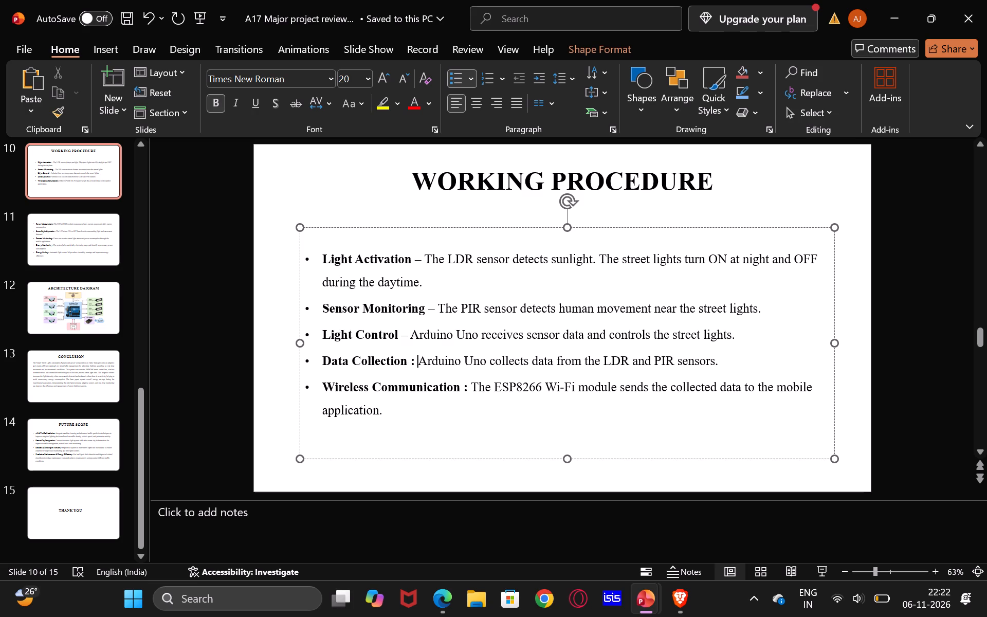
Replace the dashes after Light Control, Sensor Monitoring and Light Activation on slide 10 with colons.
click(408, 336)
key(BackSpace)
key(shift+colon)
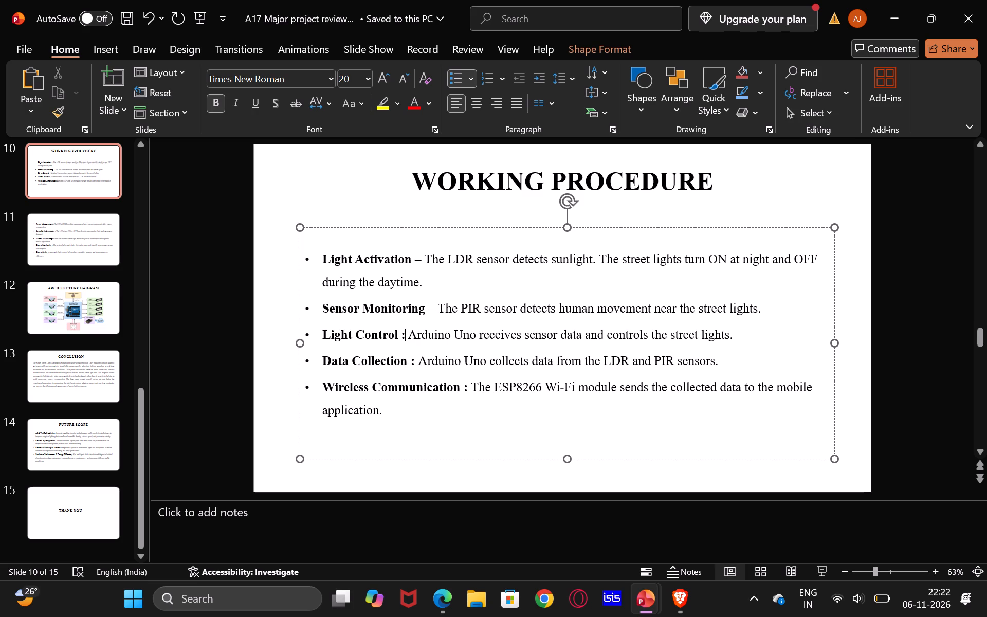
click(435, 311)
key(BackSpace)
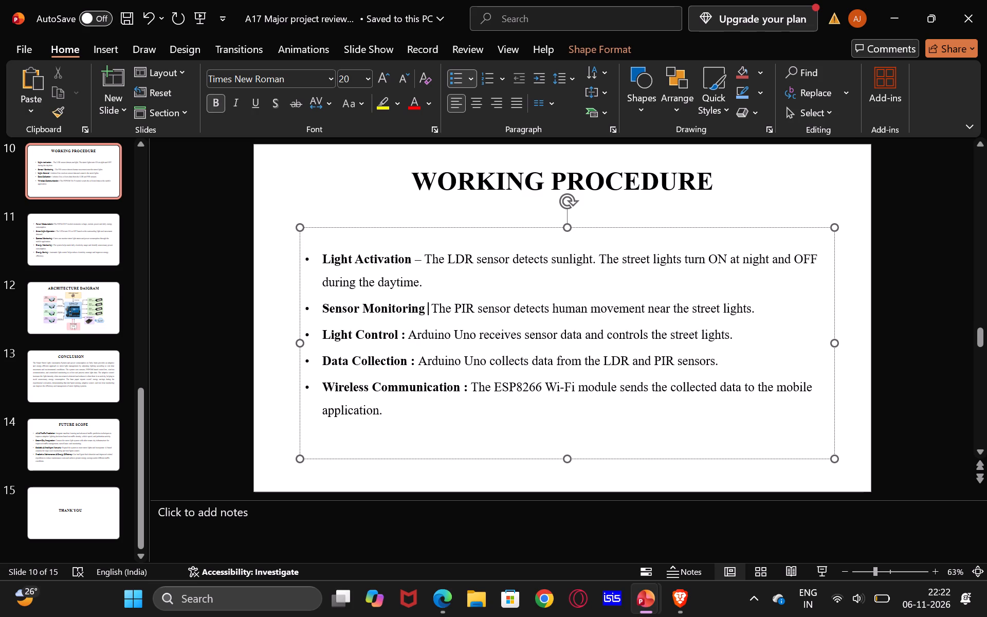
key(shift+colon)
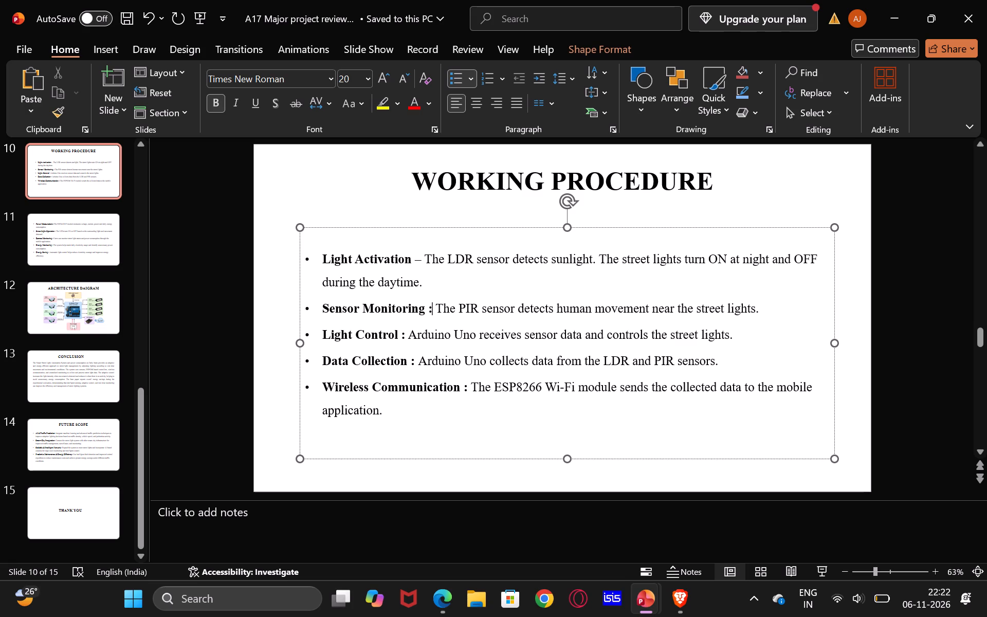
click(422, 260)
key(BackSpace)
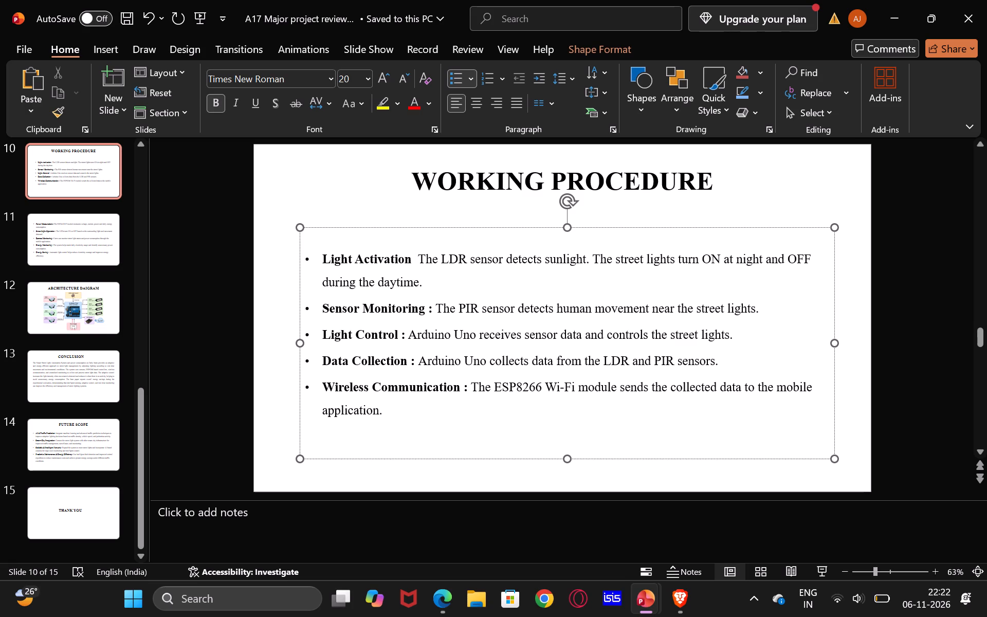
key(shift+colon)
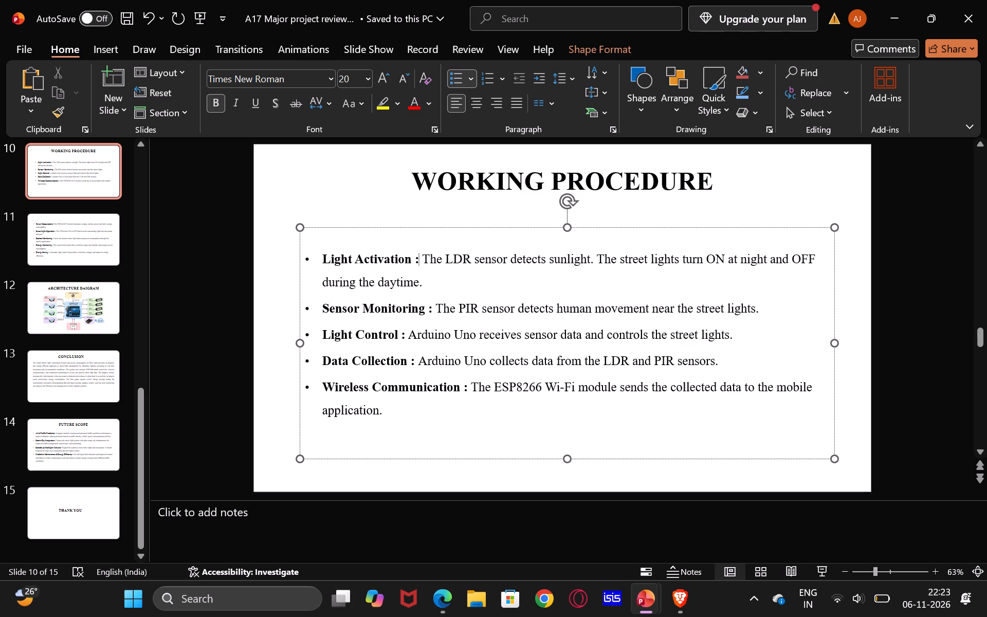
Save the presentation.
key(ctrl+s)
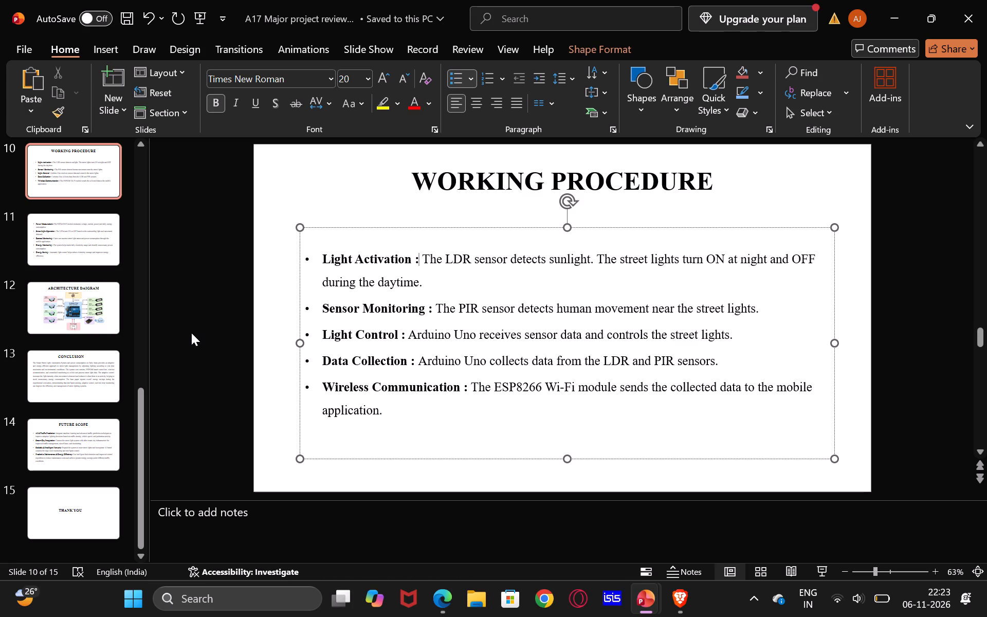
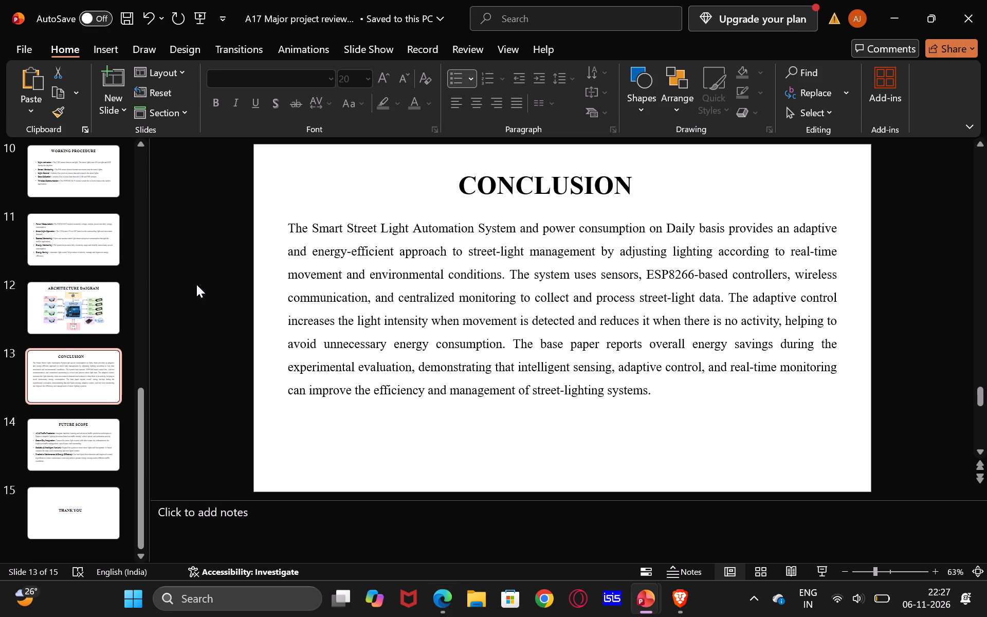
click(67, 303)
click(69, 257)
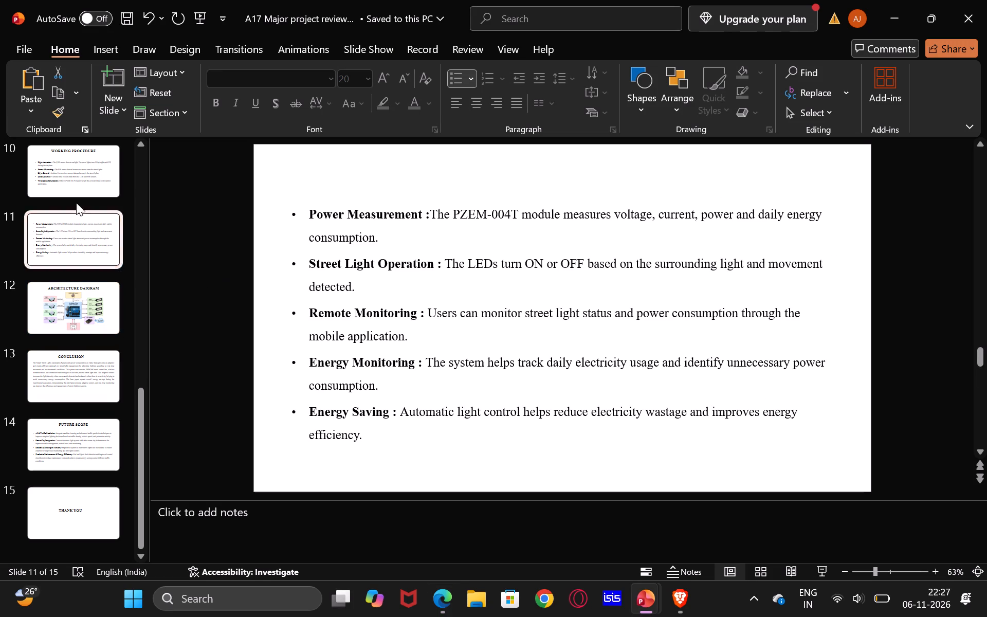
scroll(76, 196, up, 4)
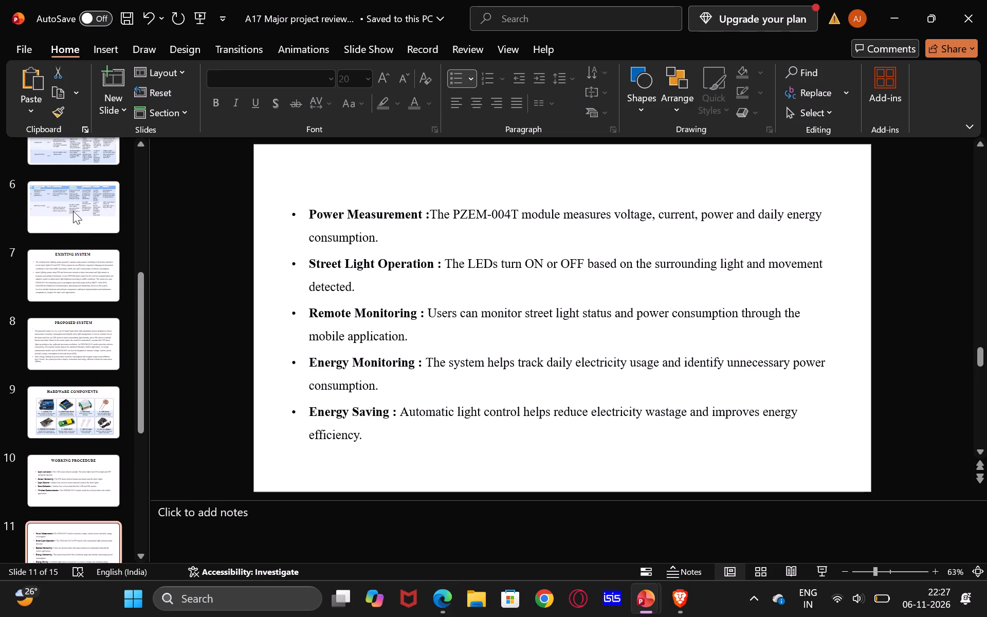
scroll(73, 211, up, 1)
scroll(73, 211, down, 2)
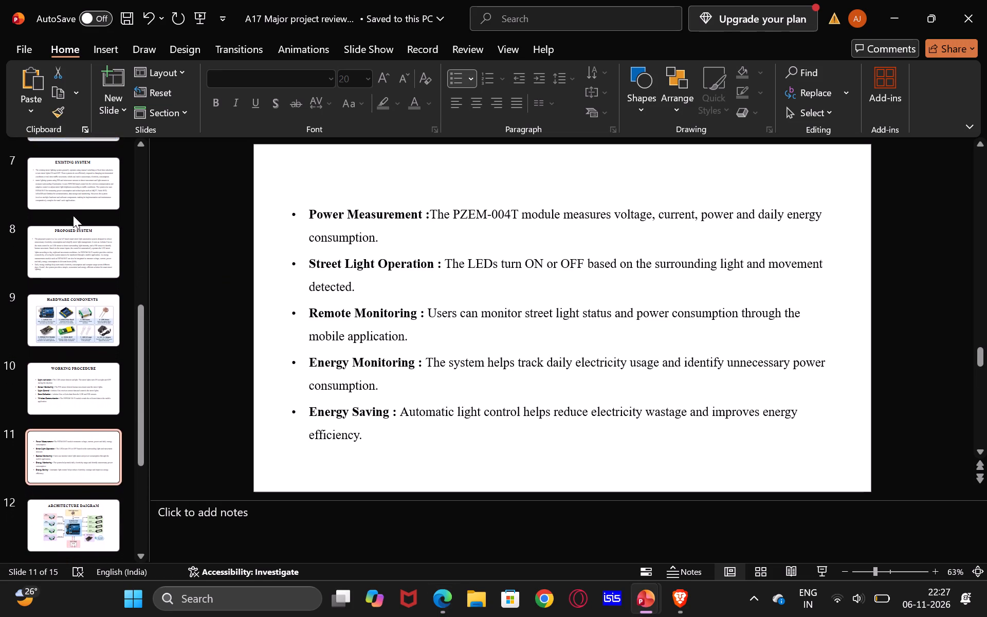
click(72, 239)
key(ctrl+m)
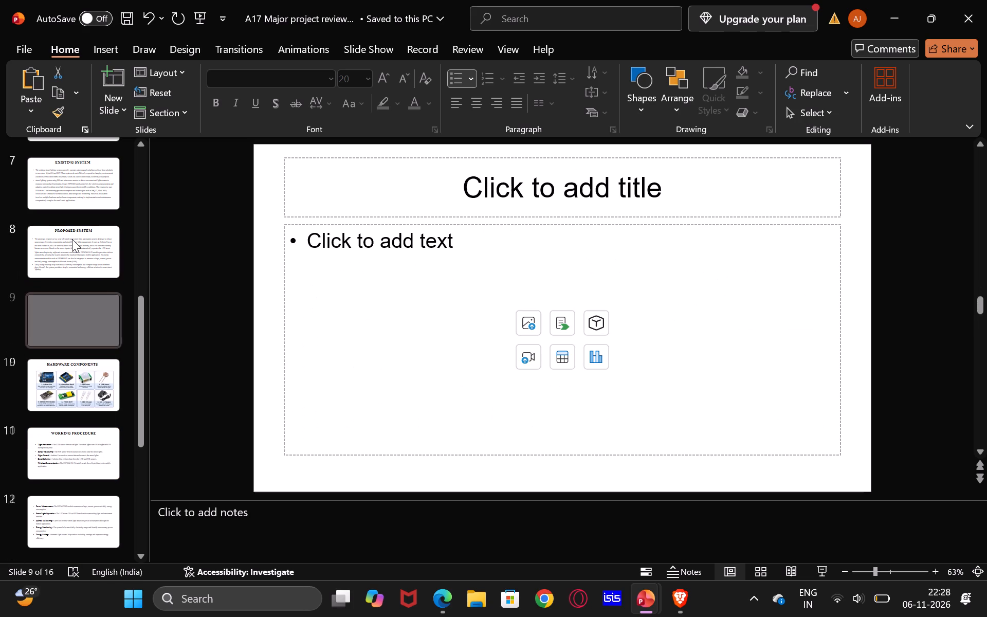
Title the new slide "SOFTWARE REQUIREMENT" in bold Times New Roman, size 40.
click(677, 189)
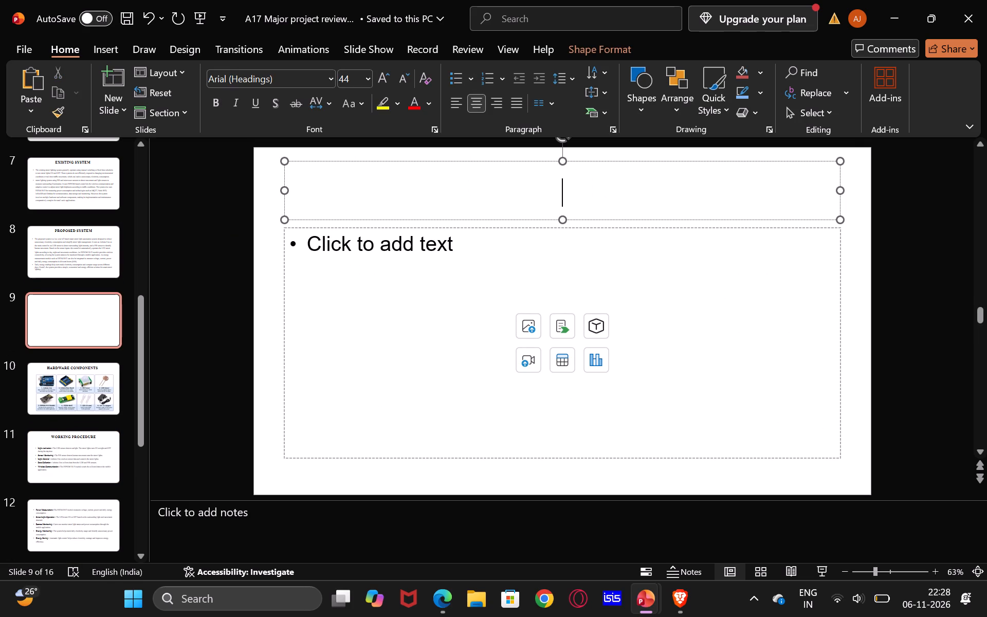
click(323, 79)
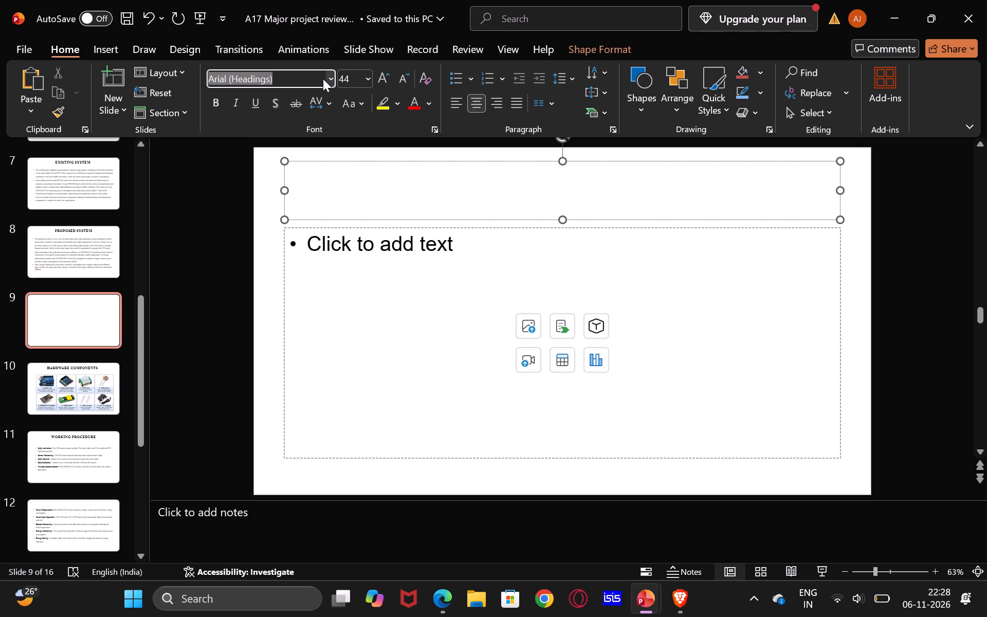
click(334, 83)
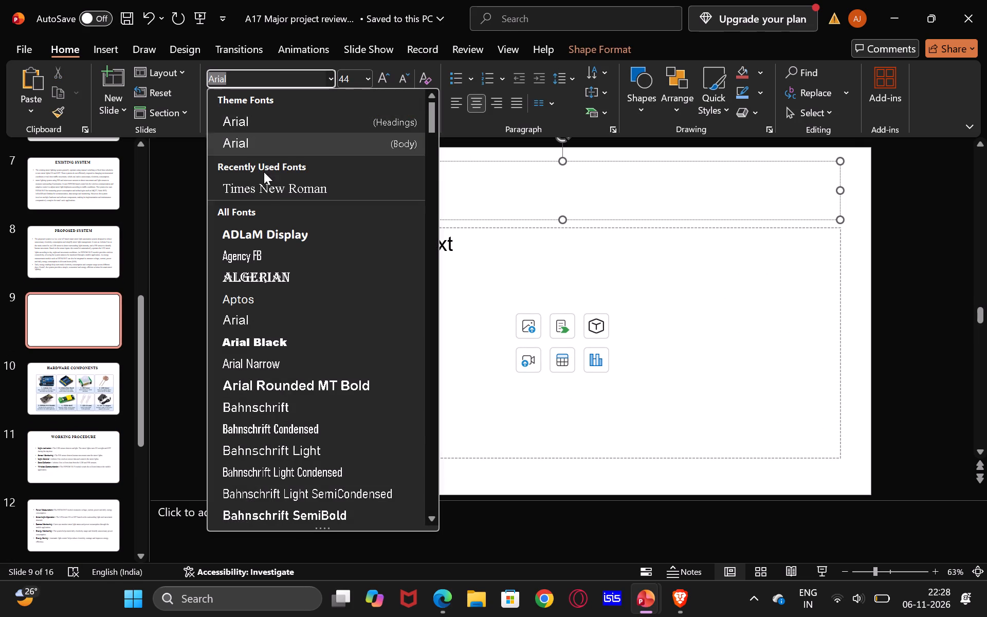
click(271, 195)
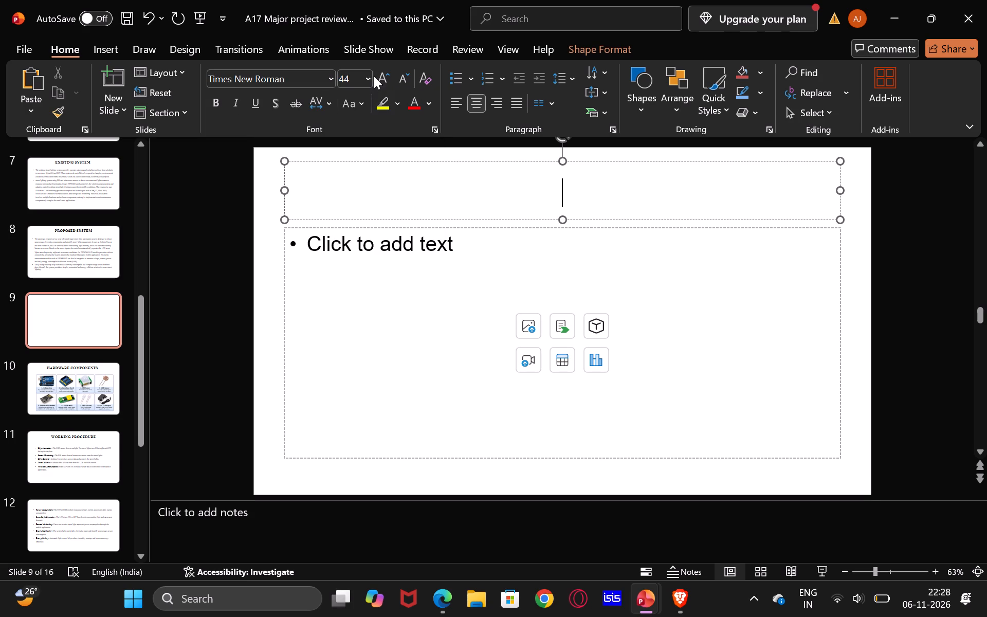
click(369, 78)
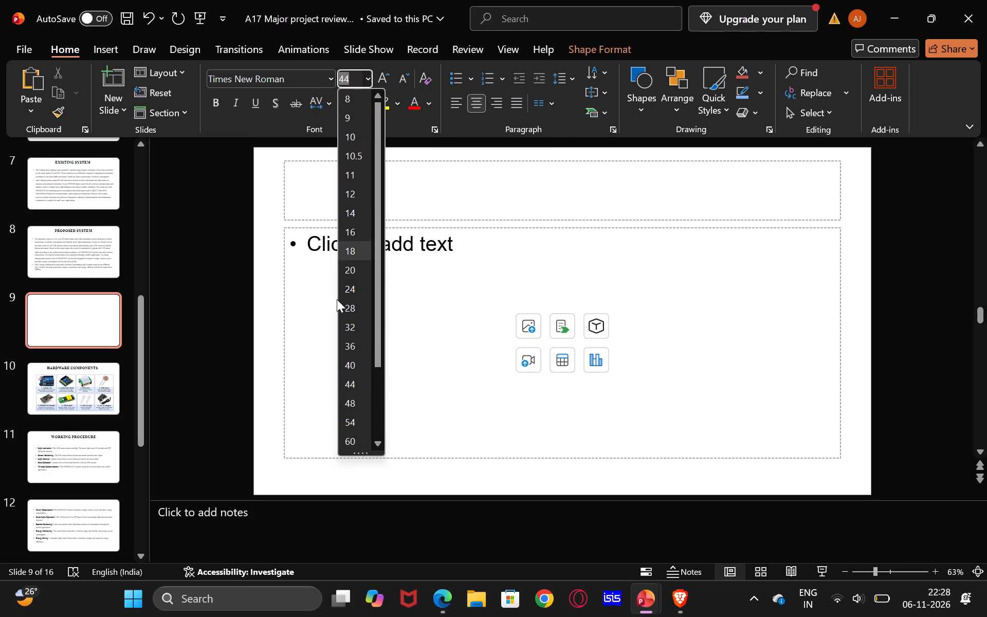
click(346, 360)
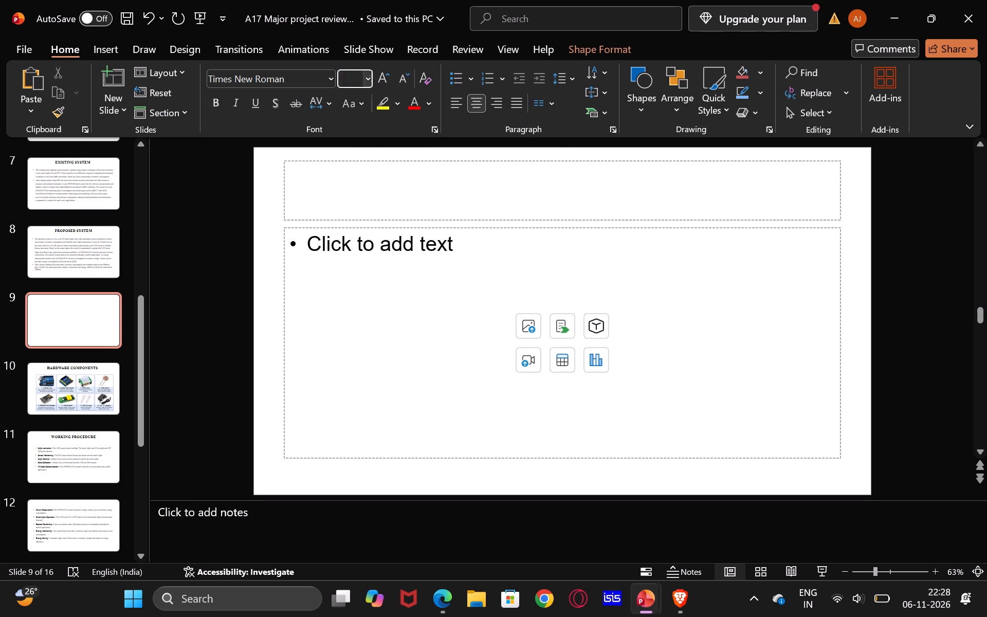
text(SOF)
text(TWARE REQUIREMENT)
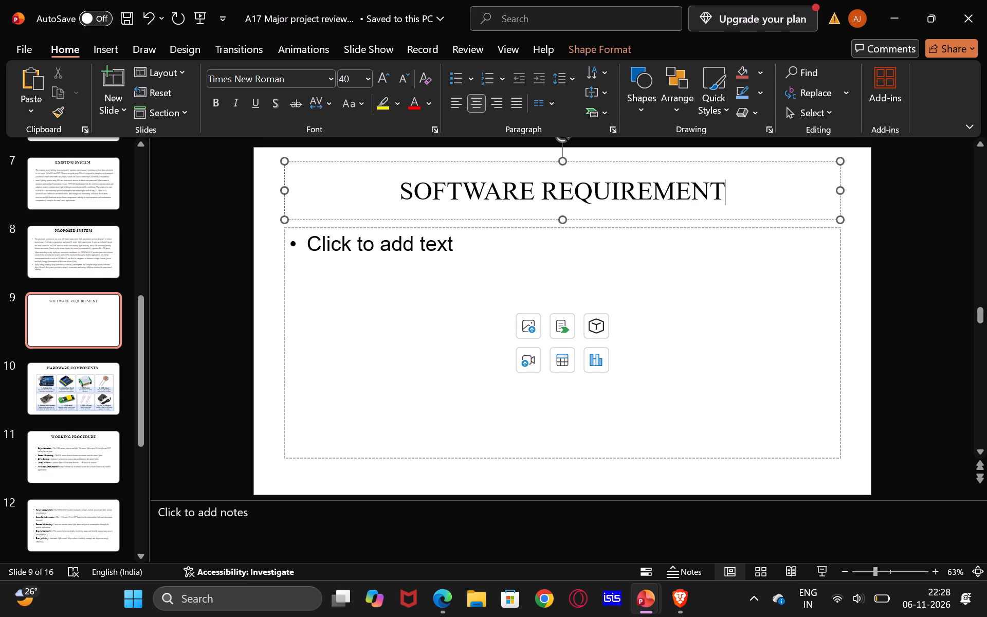
drag(725, 199, 480, 196)
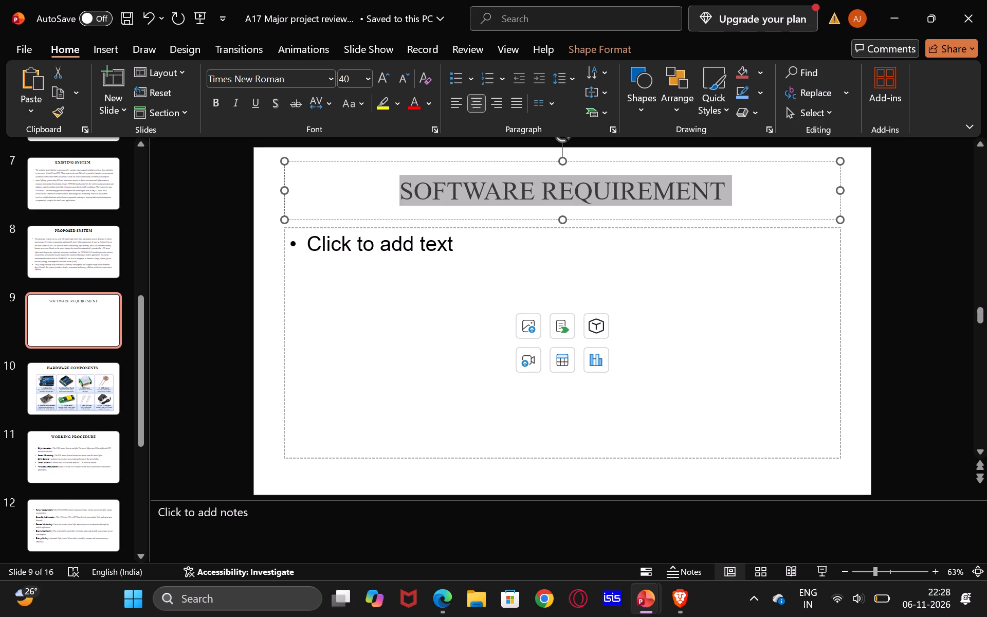
drag(480, 196, 459, 200)
click(218, 106)
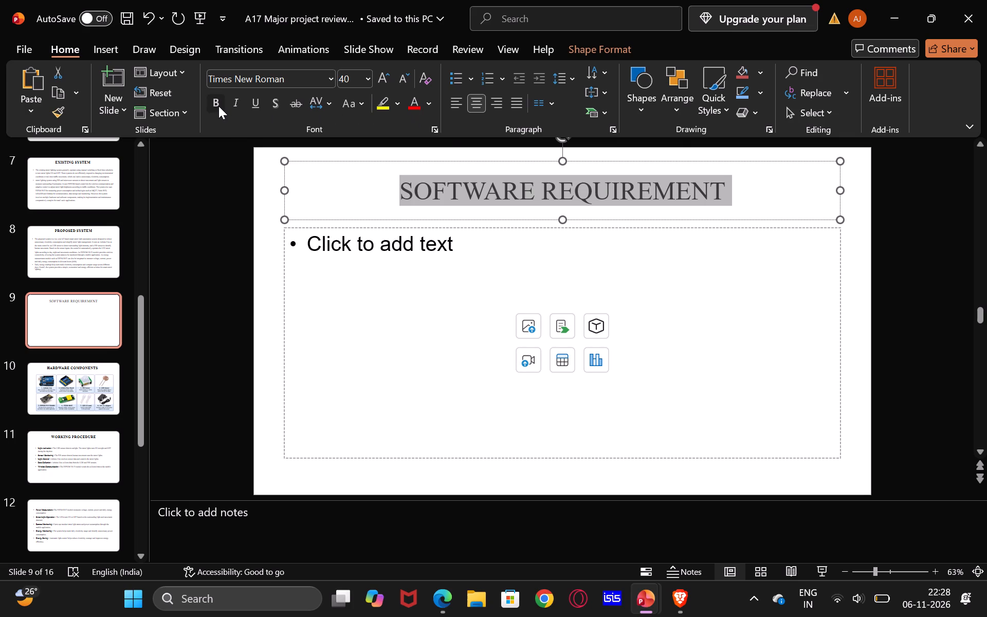
click(252, 211)
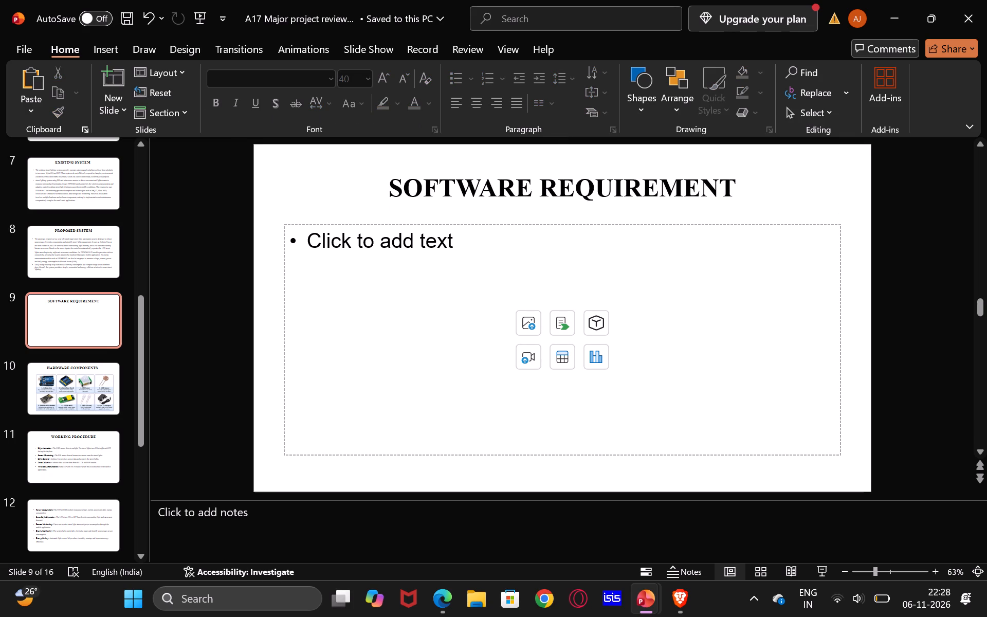
Reduce the height of the SOFTWARE REQUIREMENT title box and move it slightly up toward the slide's top edge.
click(589, 196)
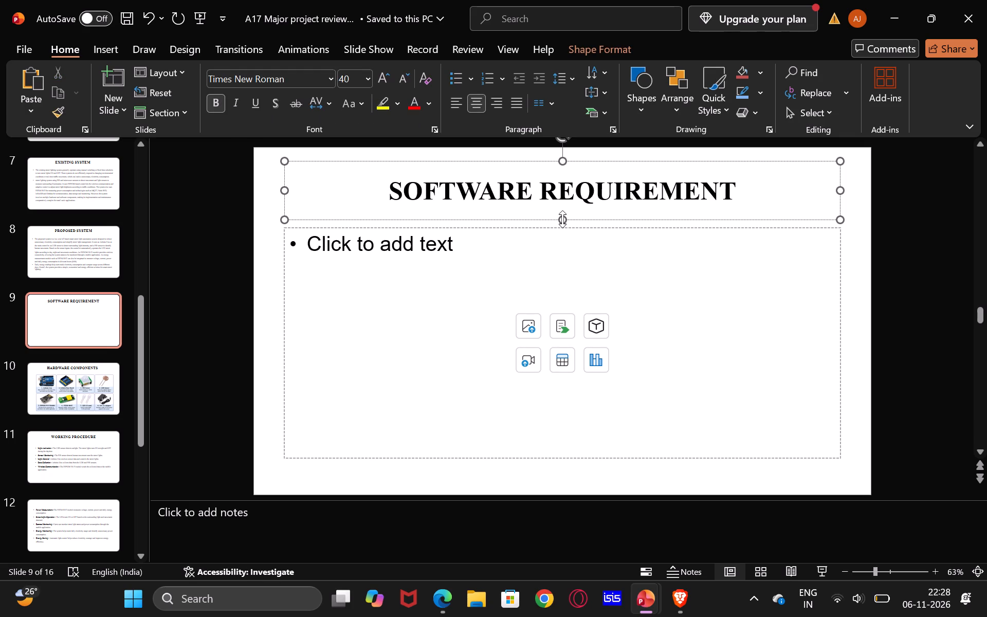
drag(562, 219, 562, 205)
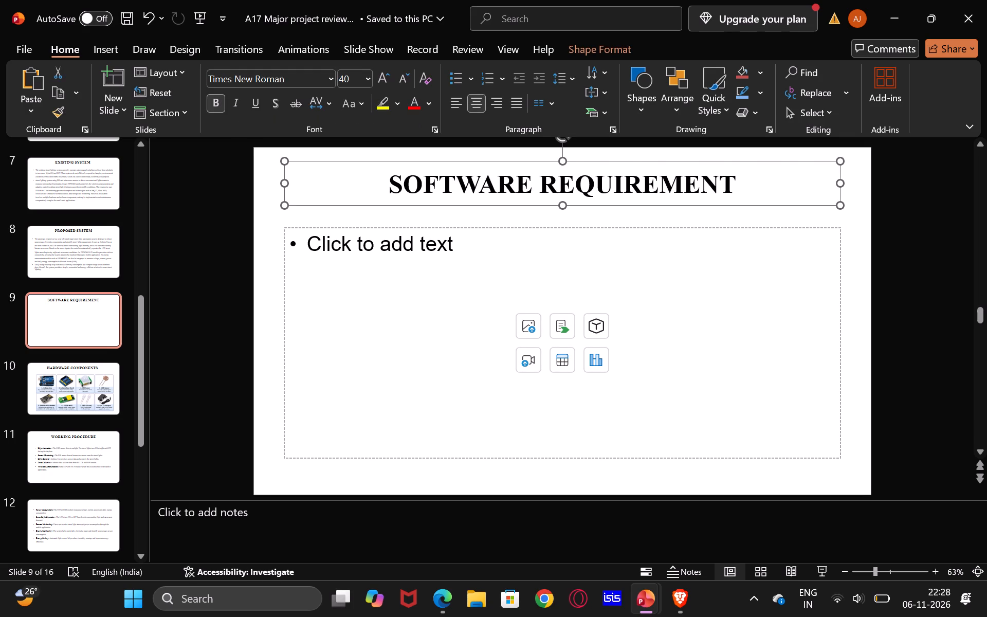
drag(550, 162, 541, 153)
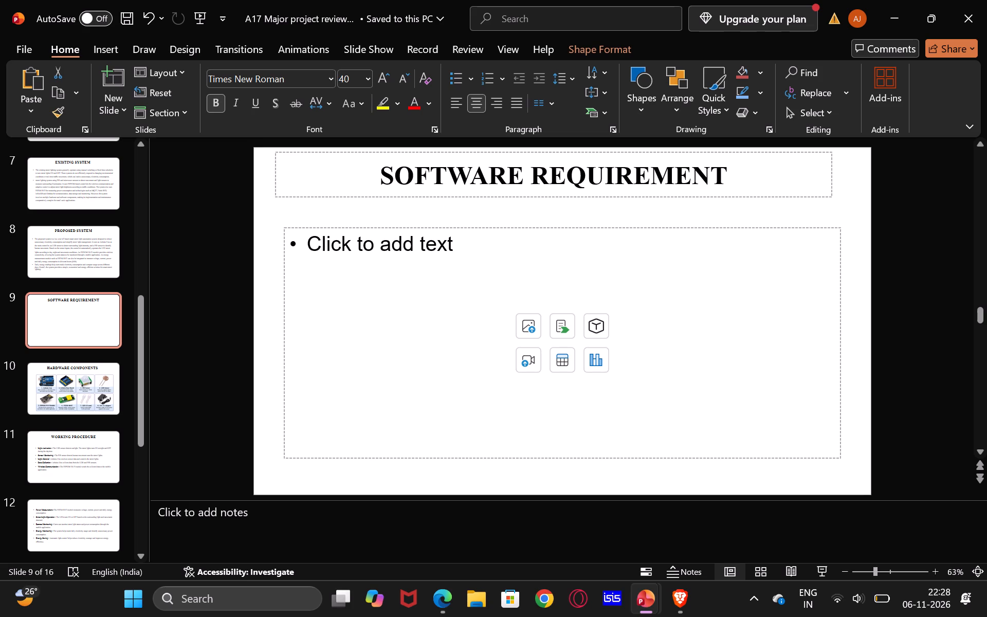
drag(541, 153, 541, 153)
click(491, 290)
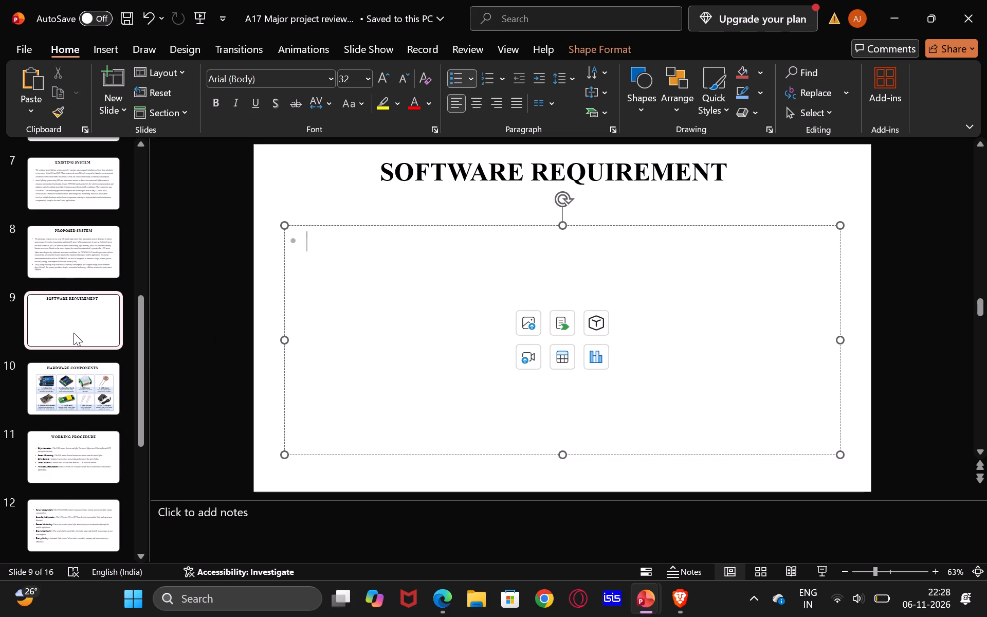
Insert a new slide directly after the ARCHITECTURE DAIGRAM slide.
scroll(74, 333, down, 4)
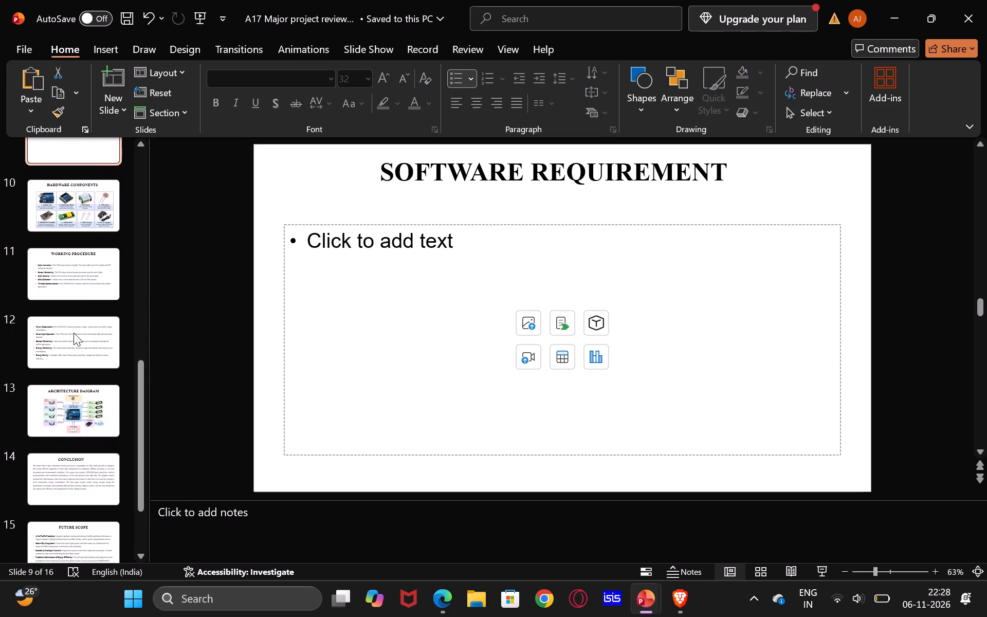
scroll(74, 333, down, 1)
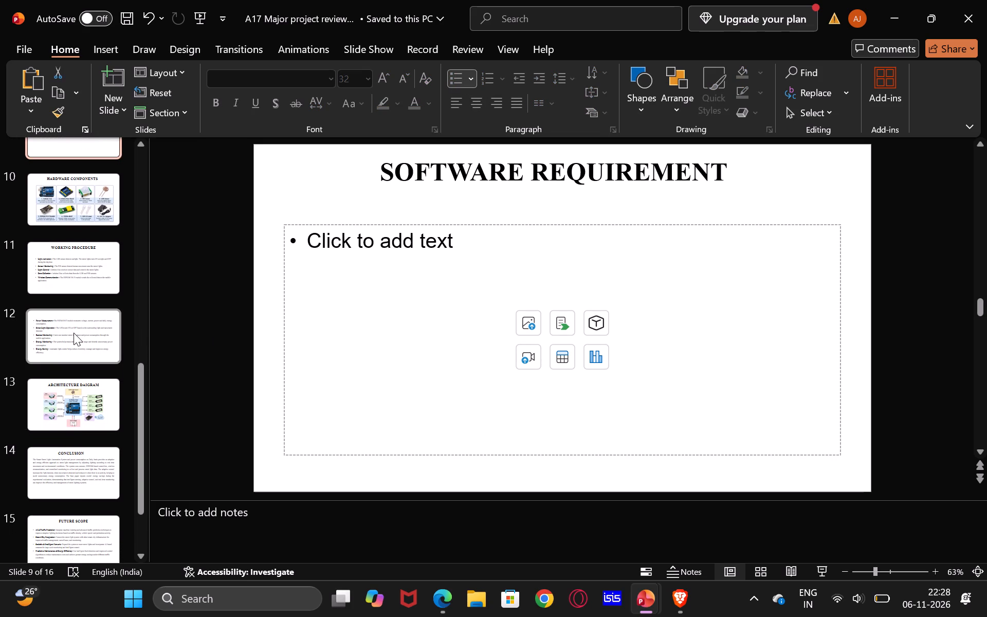
scroll(74, 333, down, 1)
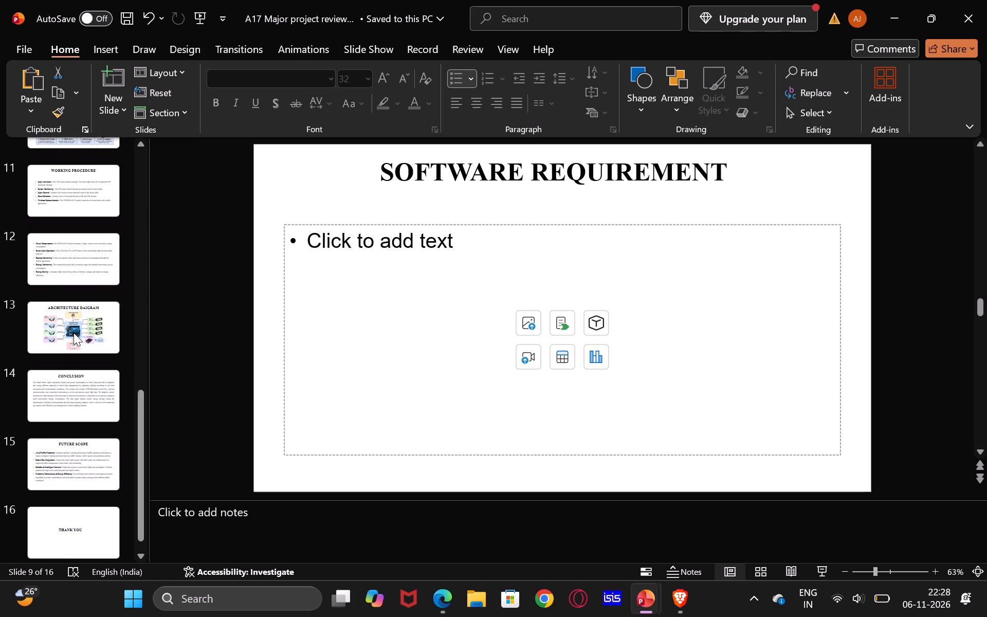
click(108, 322)
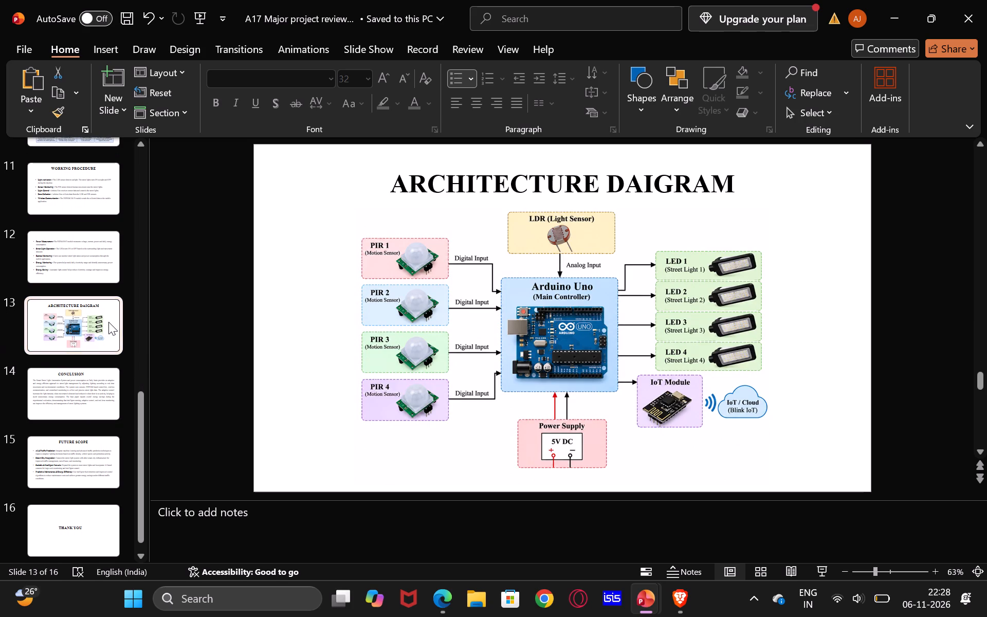
key(ctrl+m)
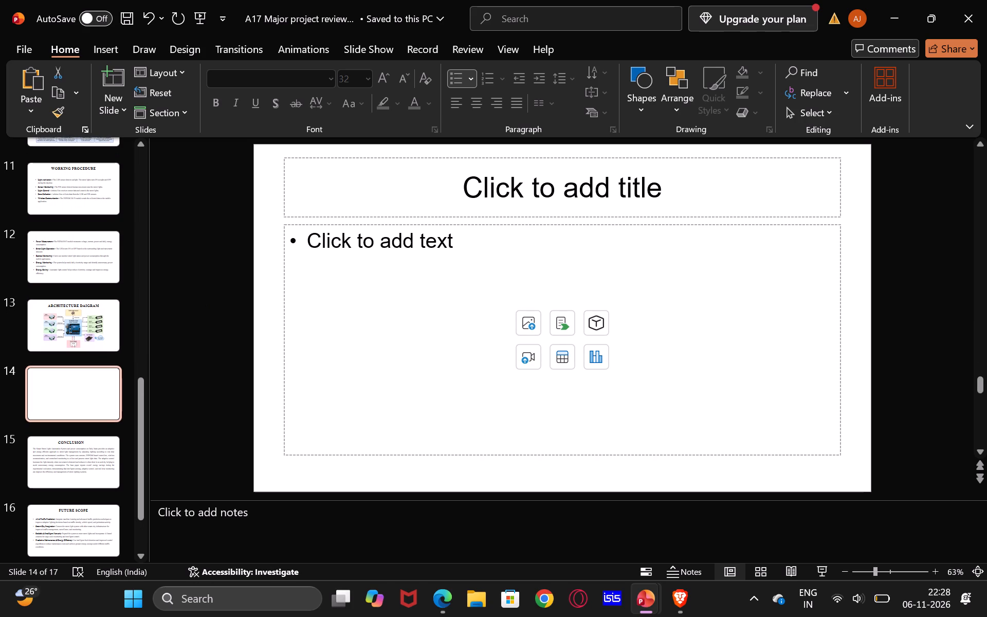
Title the new slide "OUTPUT" in bold Times New Roman, size 40.
click(662, 186)
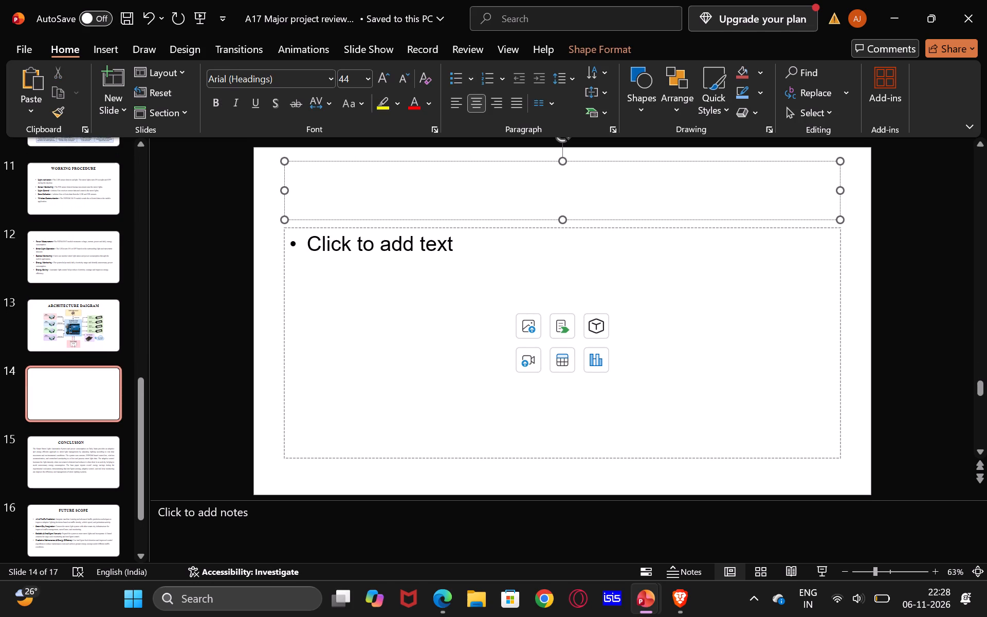
click(333, 72)
click(265, 191)
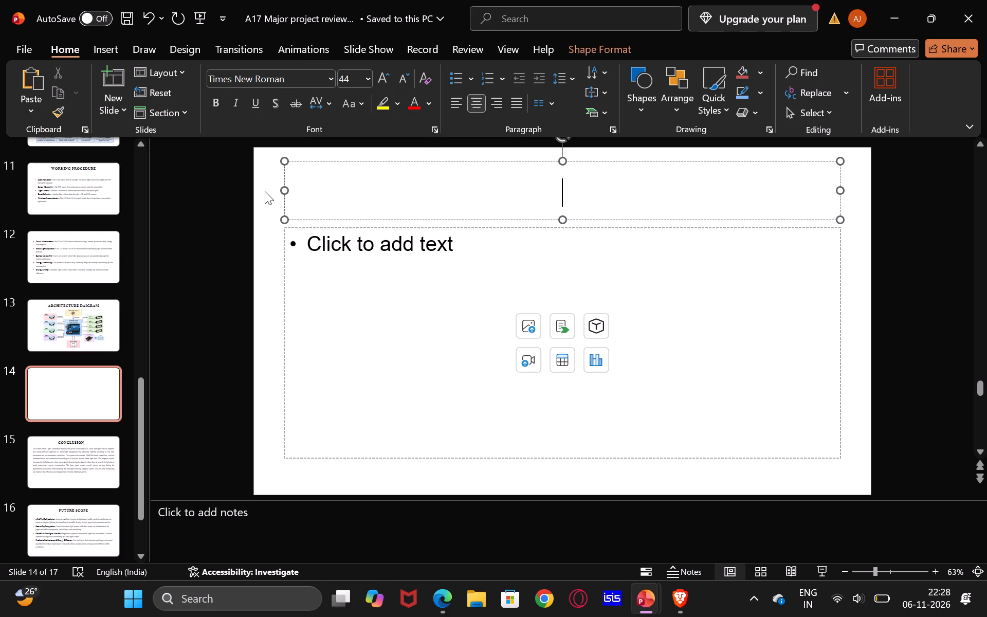
click(369, 86)
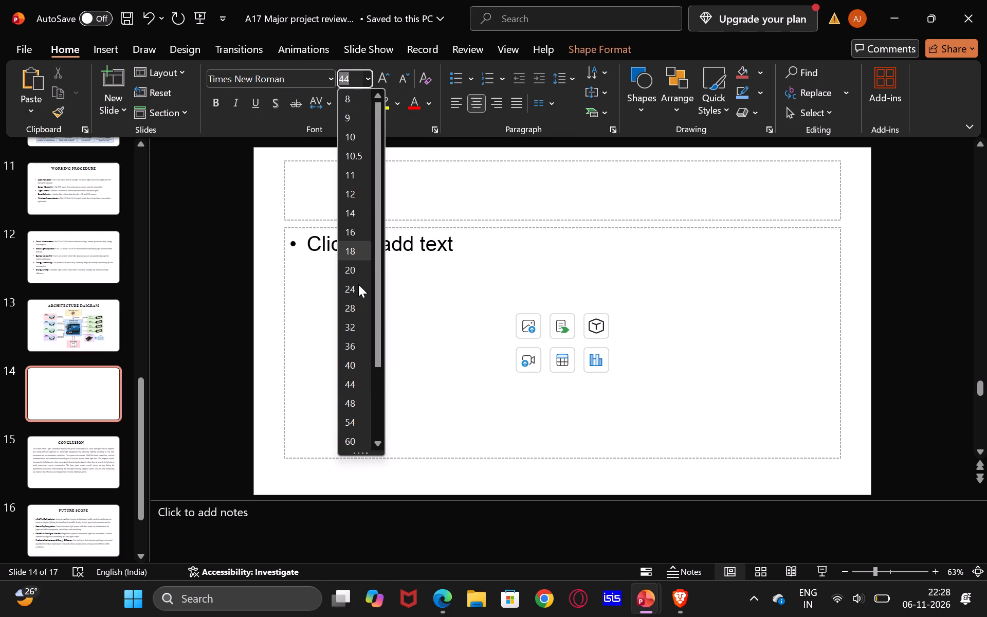
click(350, 359)
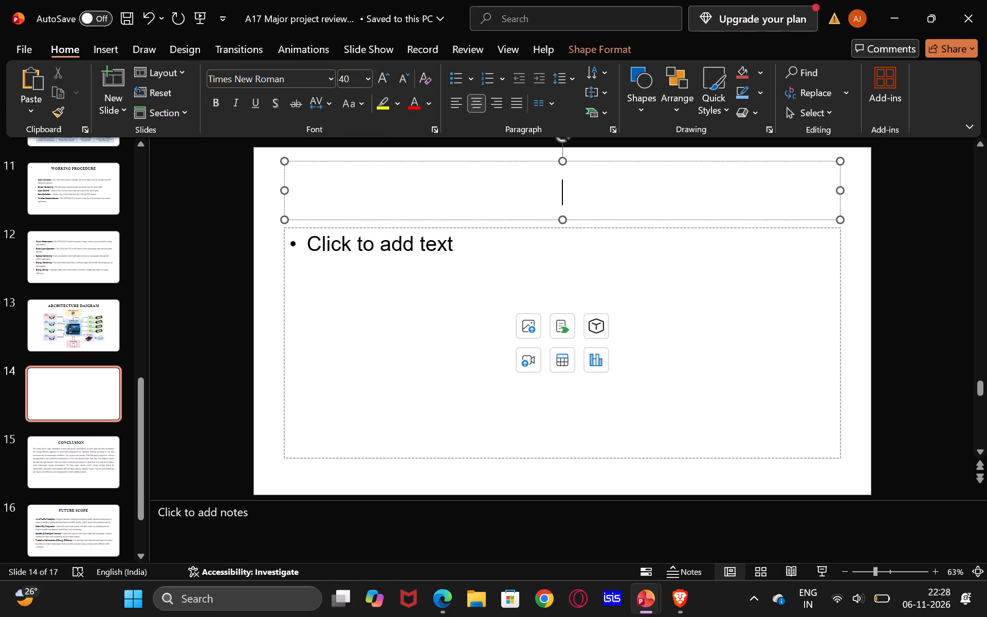
text(OUTPUT)
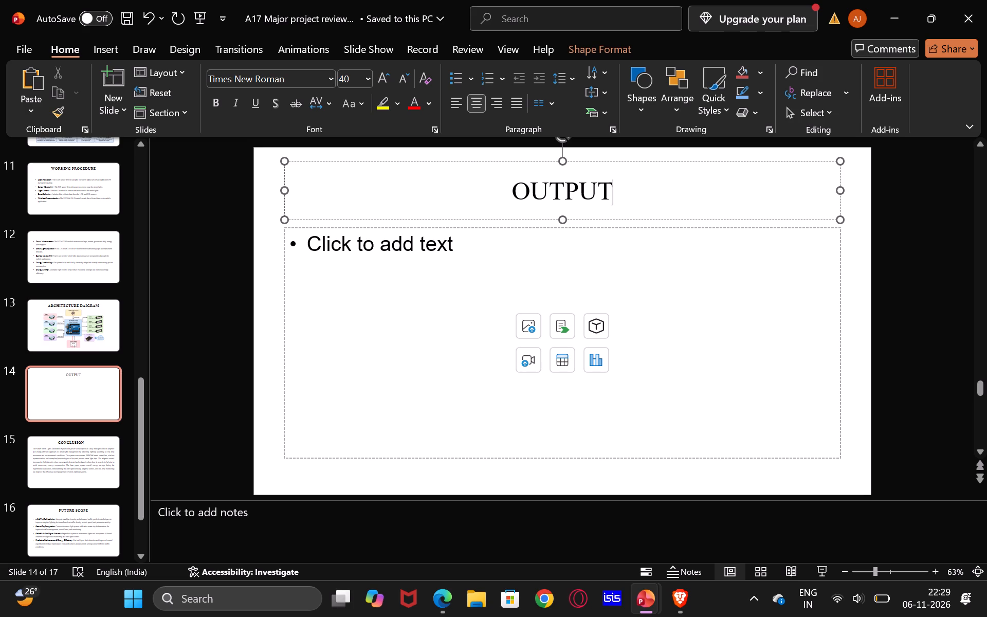
drag(610, 188, 518, 183)
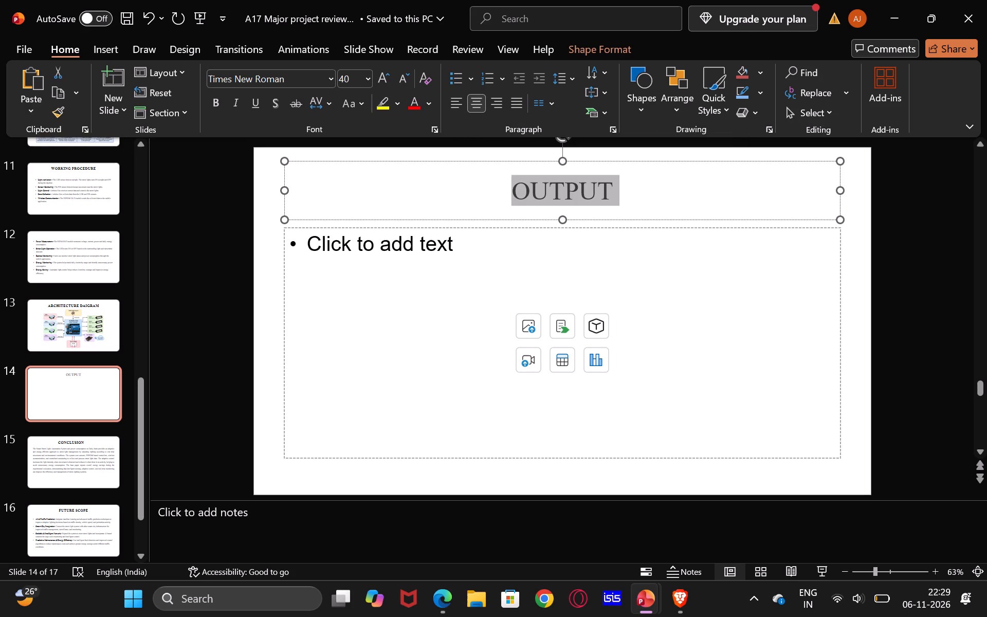
click(215, 105)
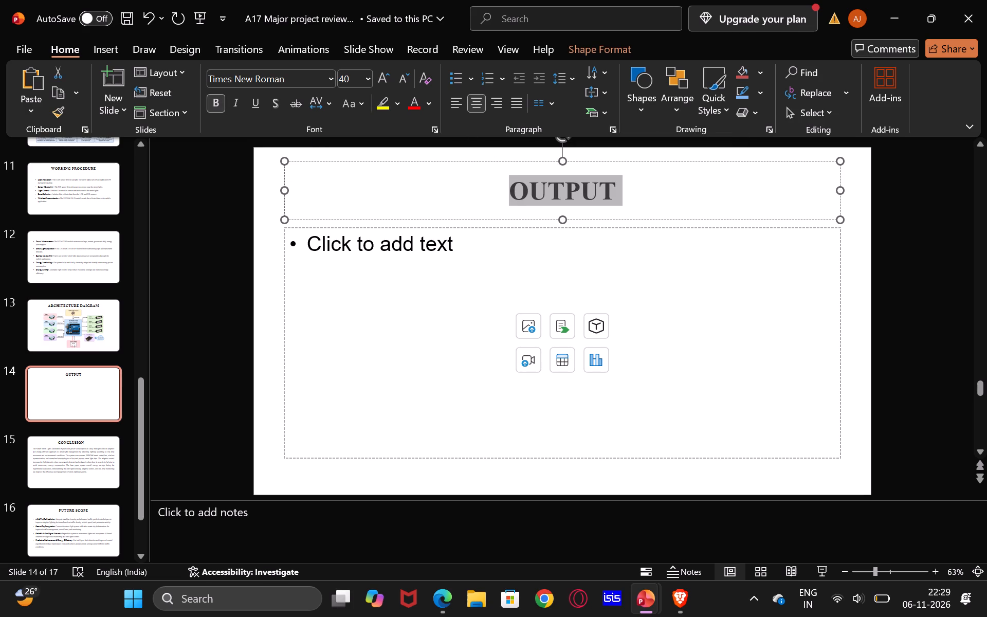
click(269, 210)
Reduce the height of the OUTPUT title box and move it slightly up and left on the slide.
click(557, 180)
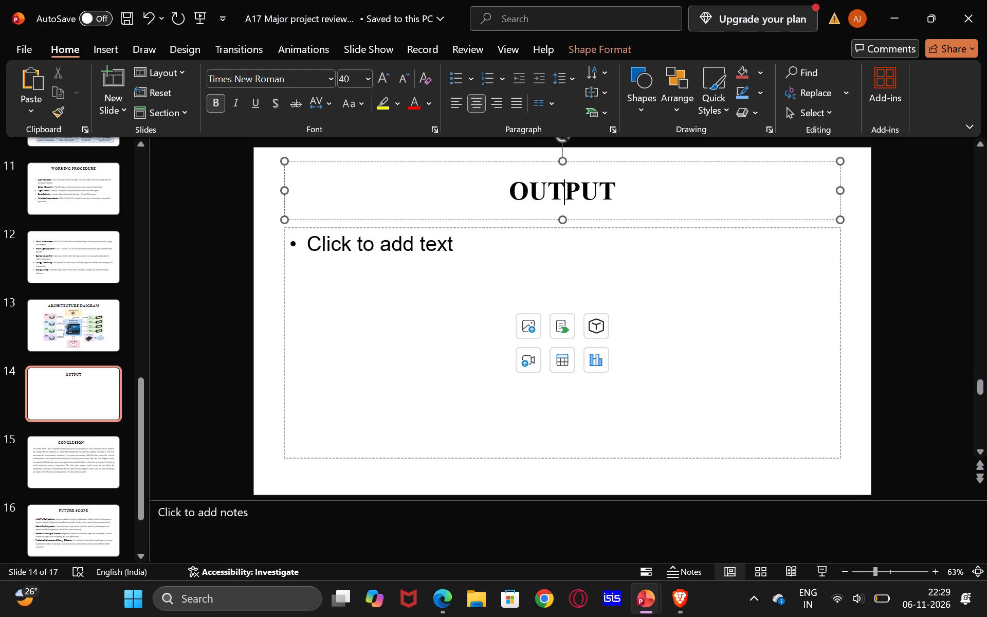
drag(563, 219, 560, 203)
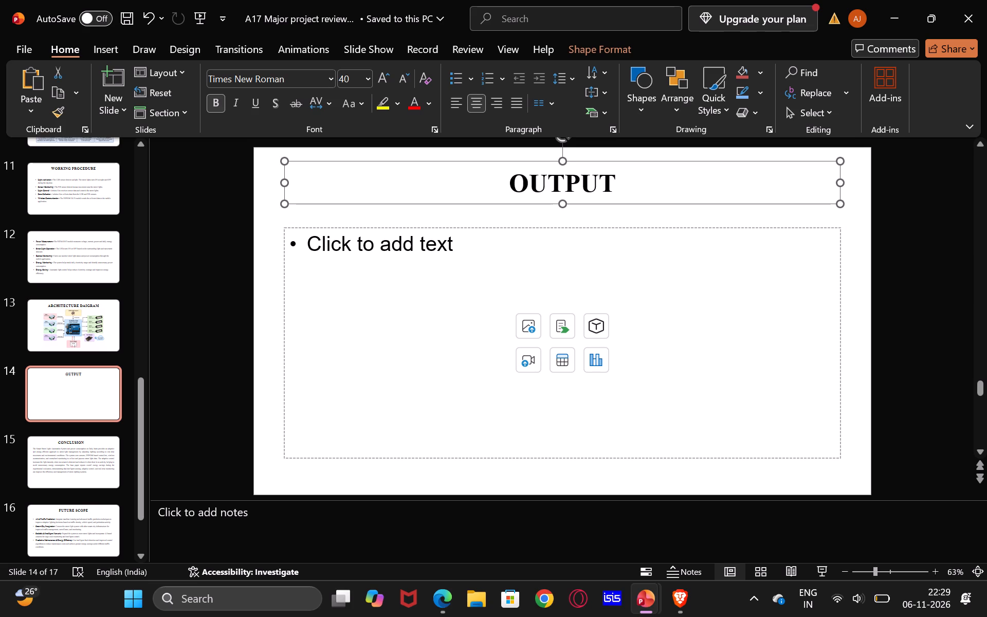
drag(573, 159, 560, 155)
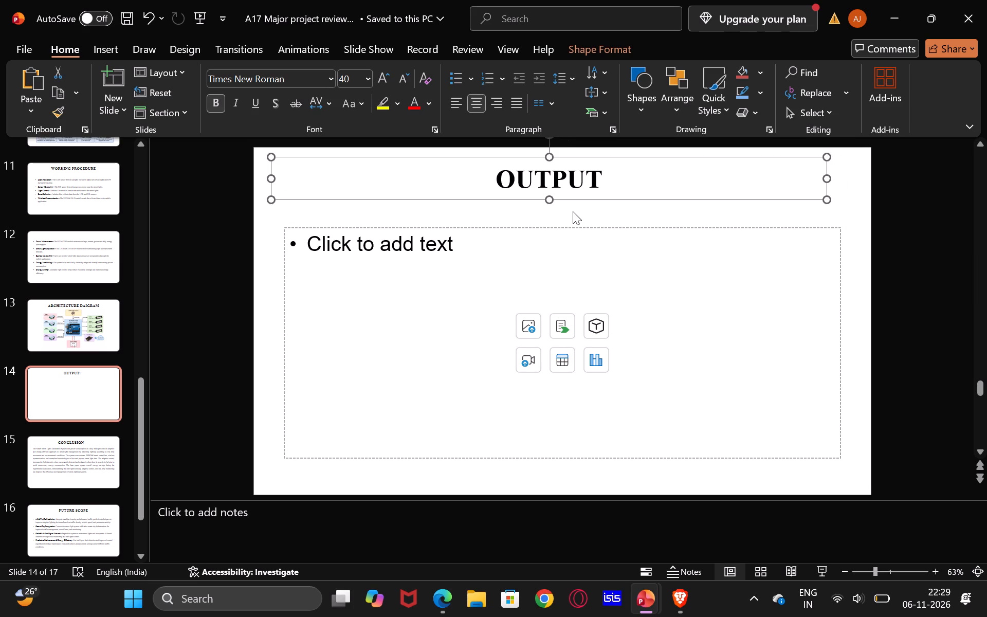
click(573, 211)
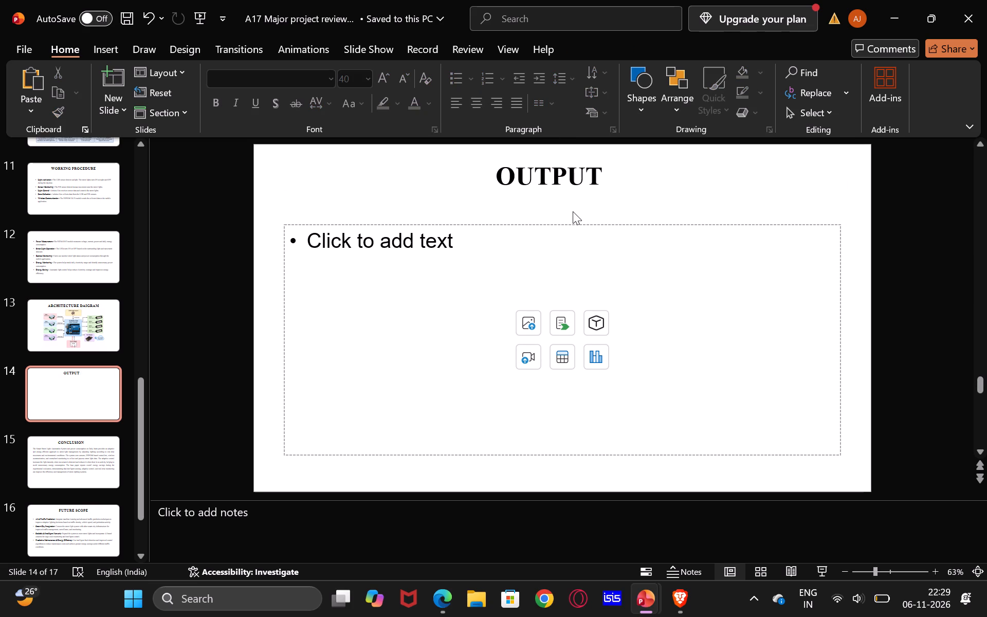
Switch to the Major Project format presentation and examine its slide order, from MODULES USED through the diagrams, OUTPUT SCREENSHOTS and closing slides.
key(alt+Tab)
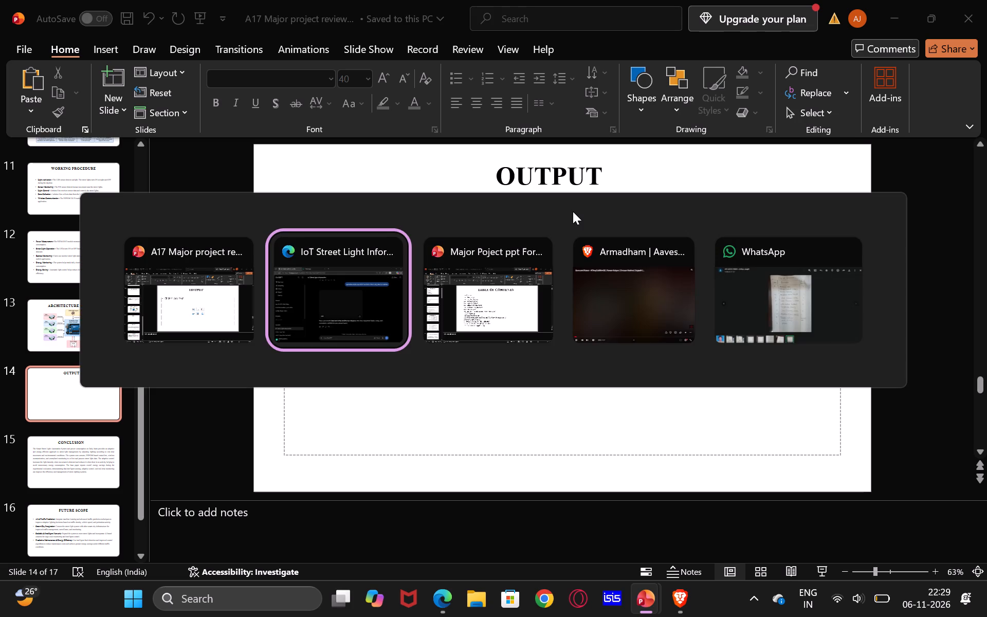
key(alt+Tab)
scroll(537, 289, down, 2)
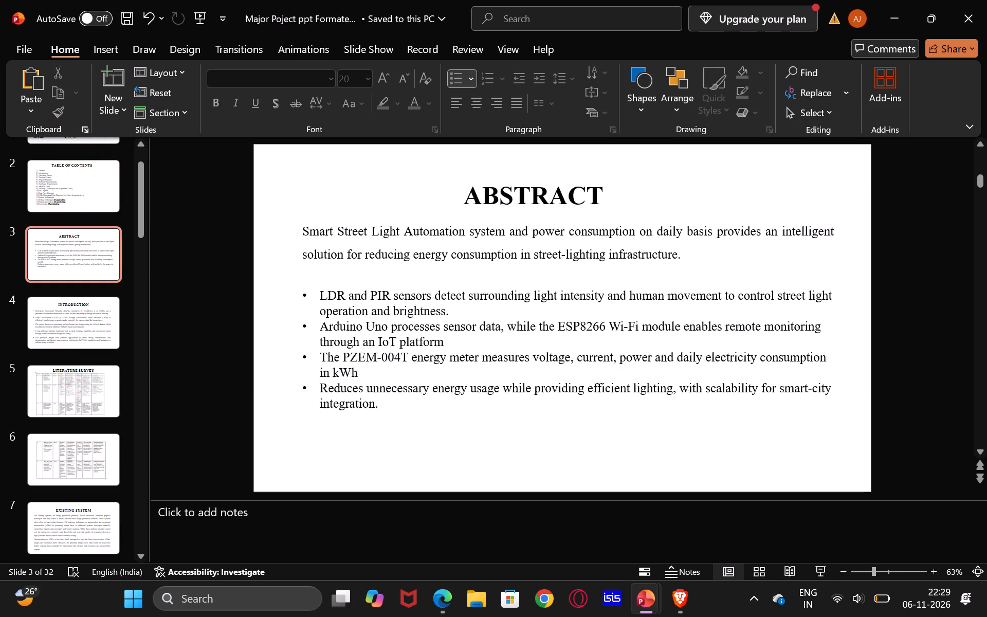
scroll(537, 289, down, 3)
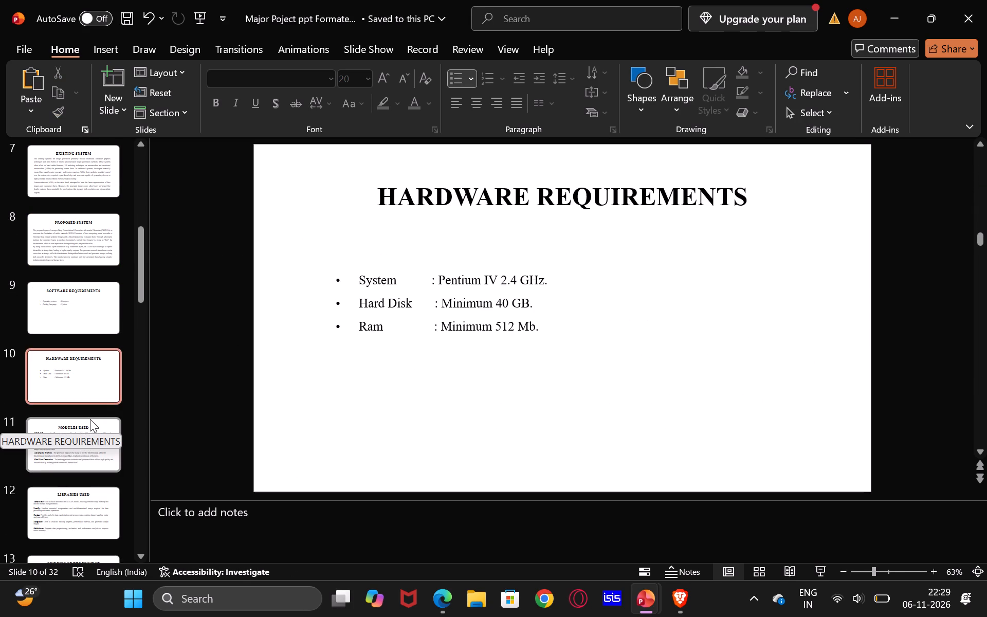
click(90, 419)
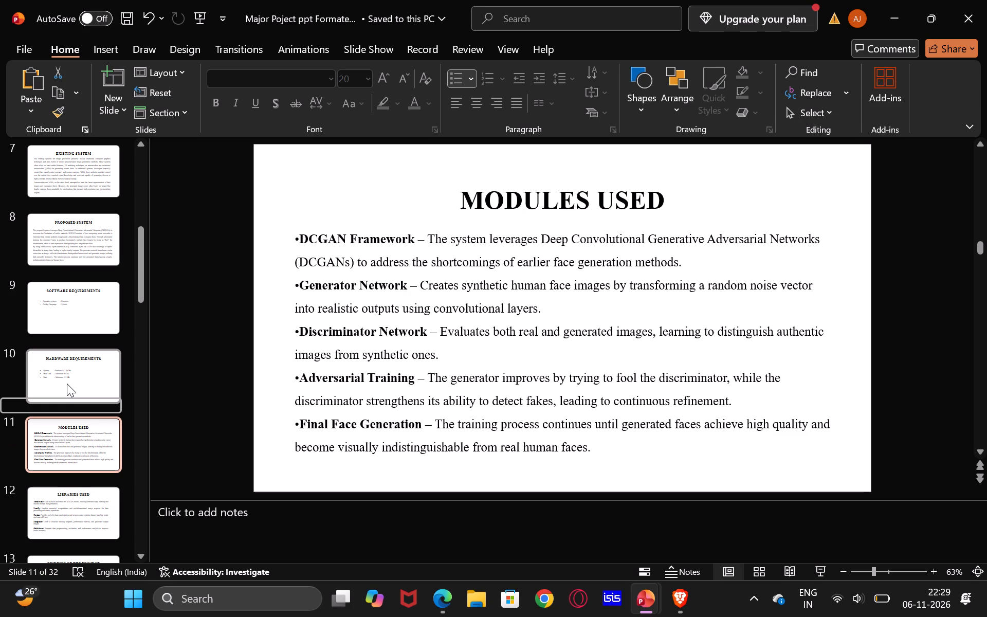
scroll(57, 413, down, 3)
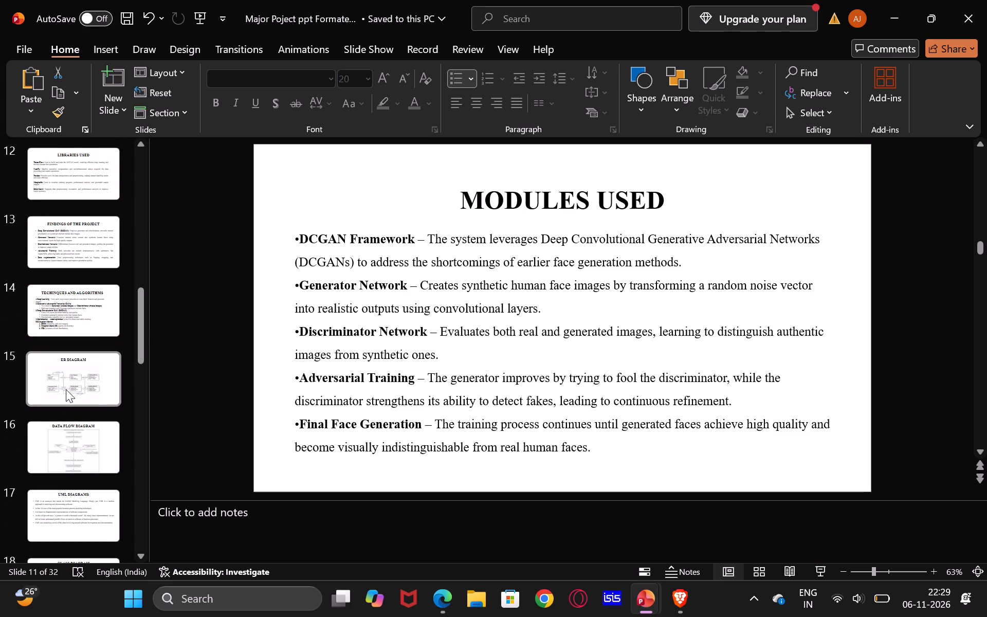
click(66, 389)
scroll(66, 389, down, 4)
scroll(70, 498, down, 3)
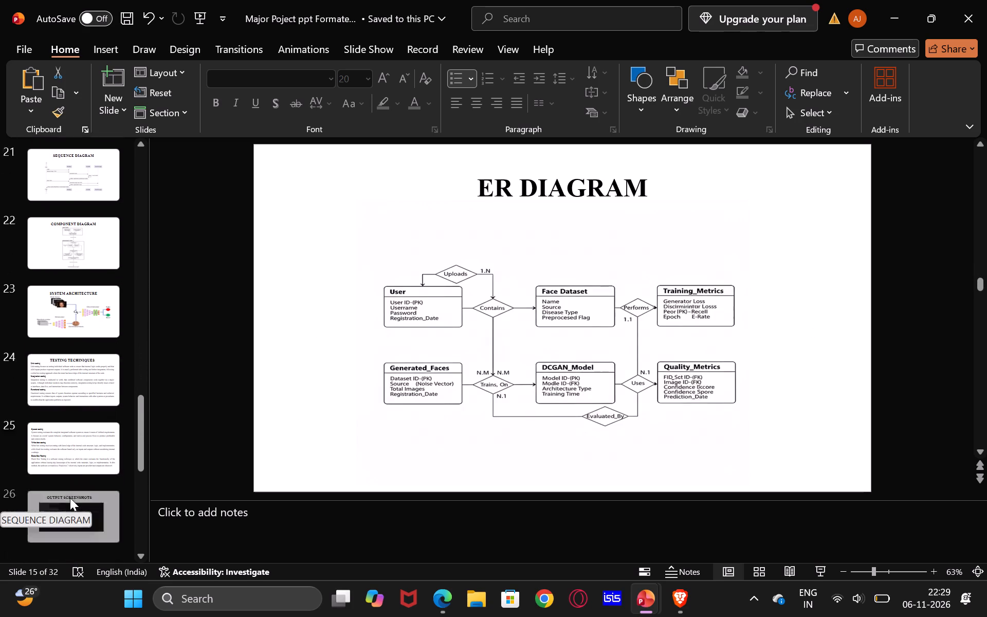
click(76, 296)
scroll(72, 393, down, 1)
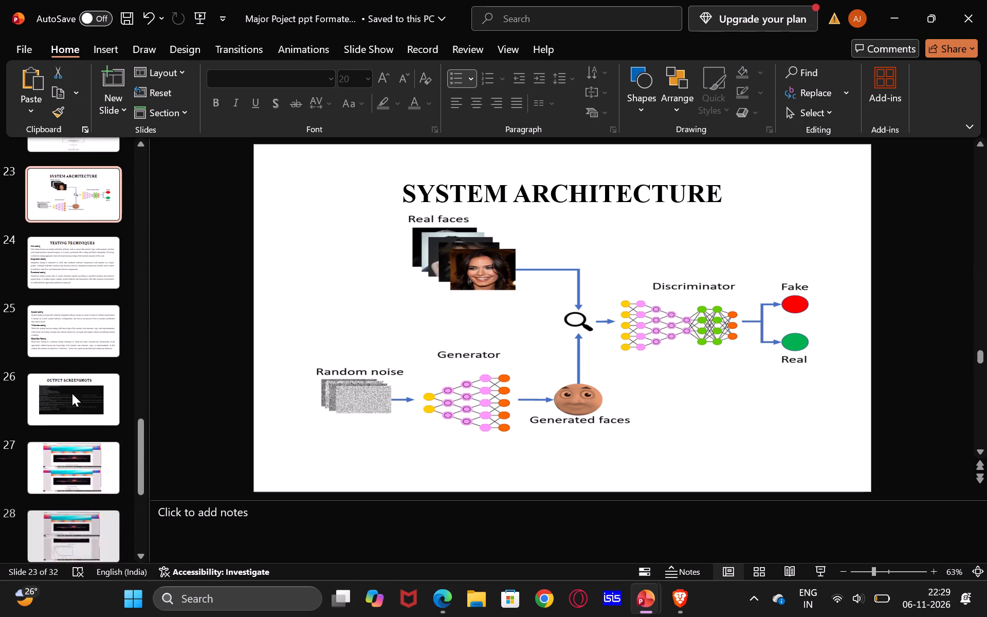
scroll(72, 393, down, 3)
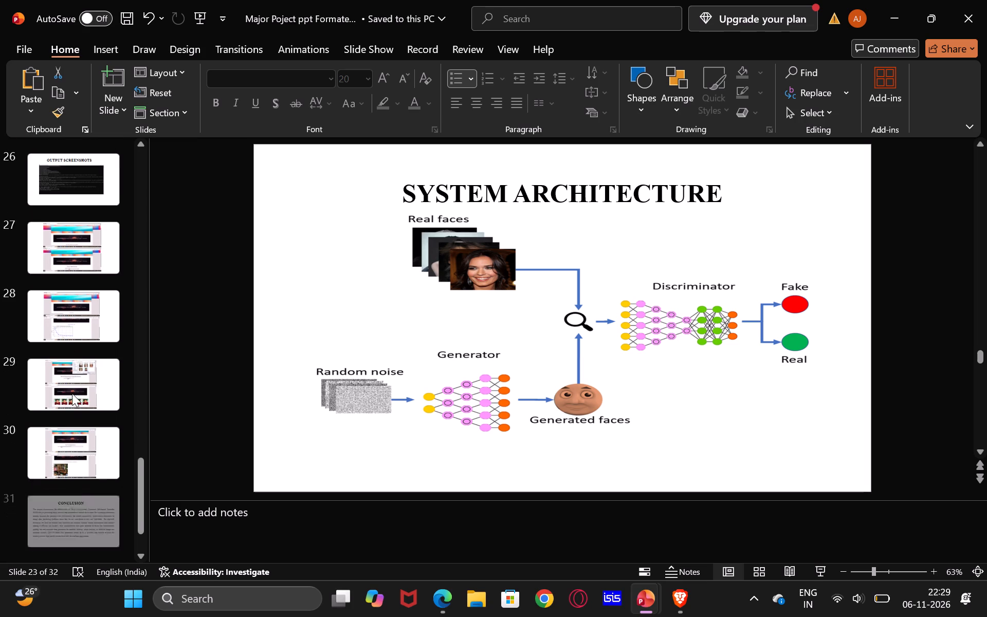
scroll(72, 393, down, 1)
click(52, 229)
scroll(52, 229, up, 1)
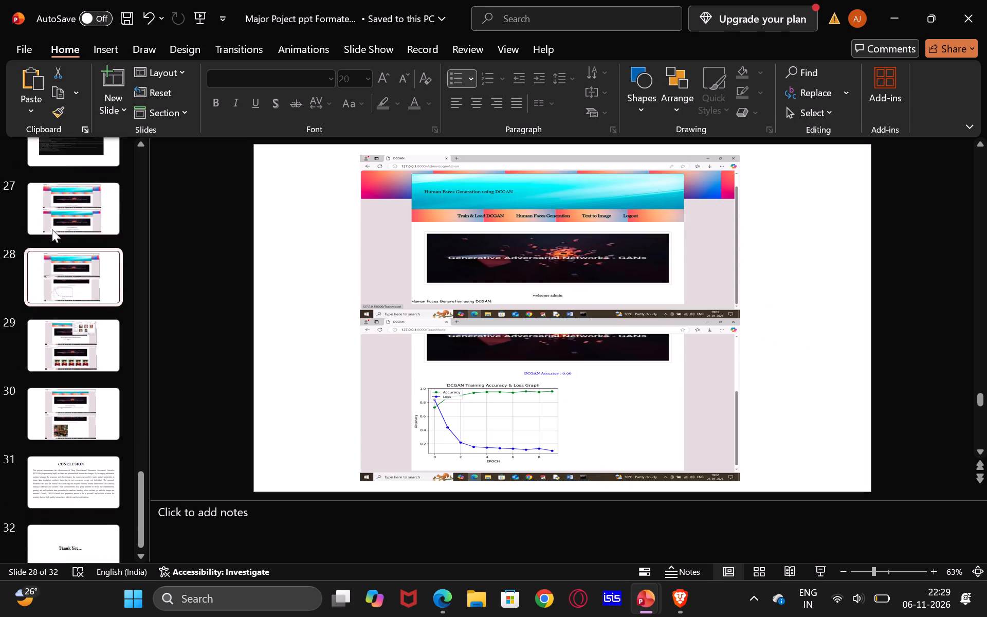
scroll(52, 229, up, 1)
click(63, 353)
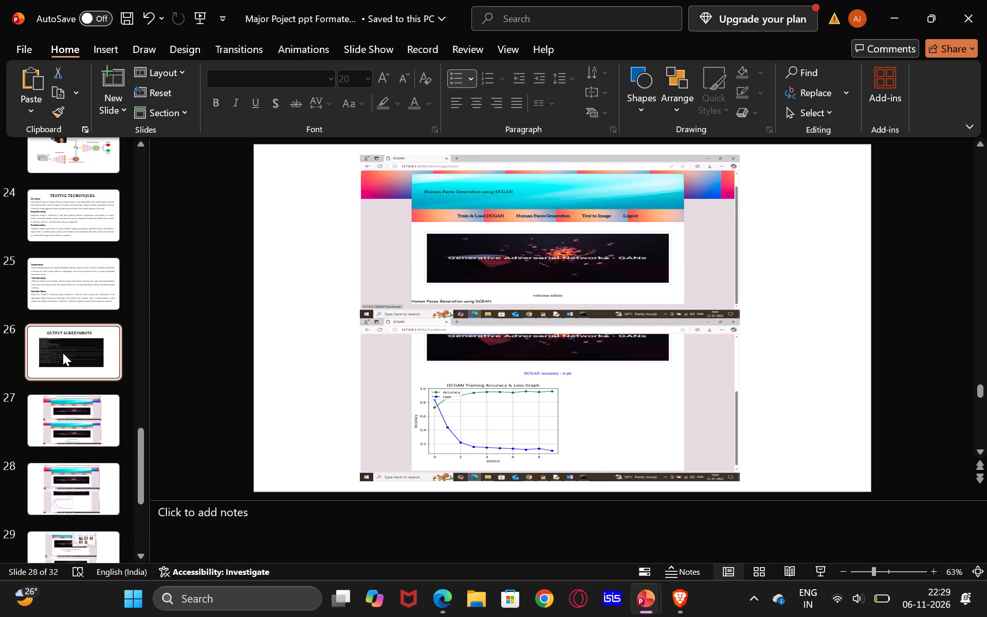
scroll(63, 353, down, 4)
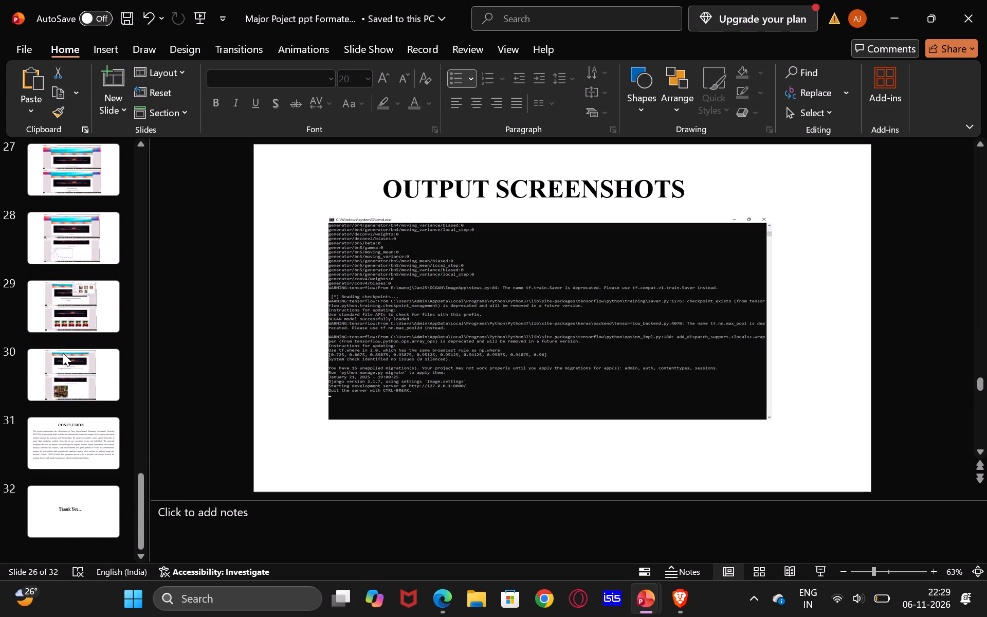
Return to the A17 Major project review presentation and insert a new slide between the OUTPUT and CONCLUSION slides.
key(alt+Tab)
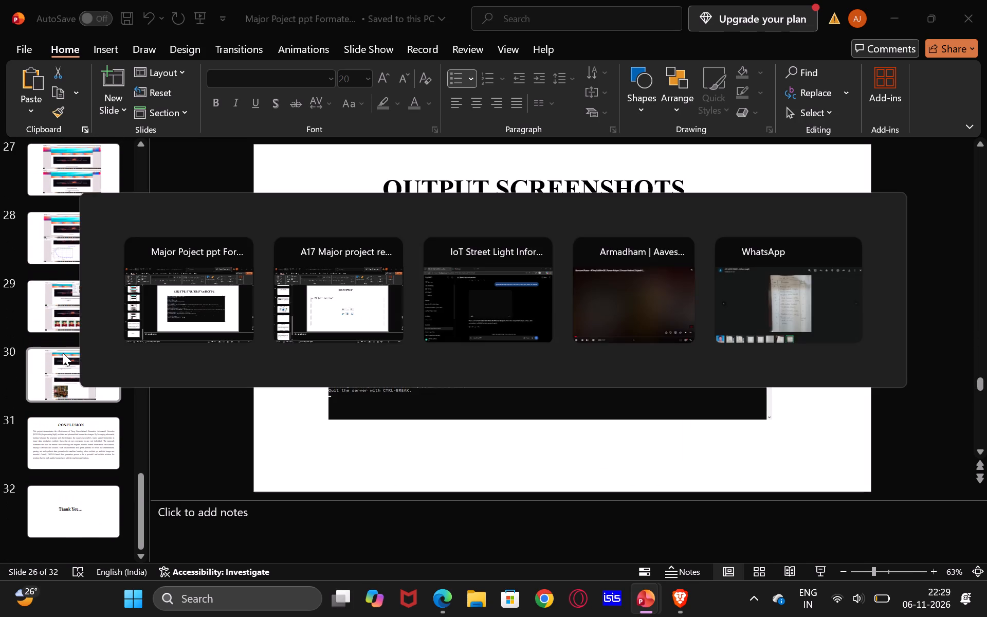
scroll(61, 393, down, 2)
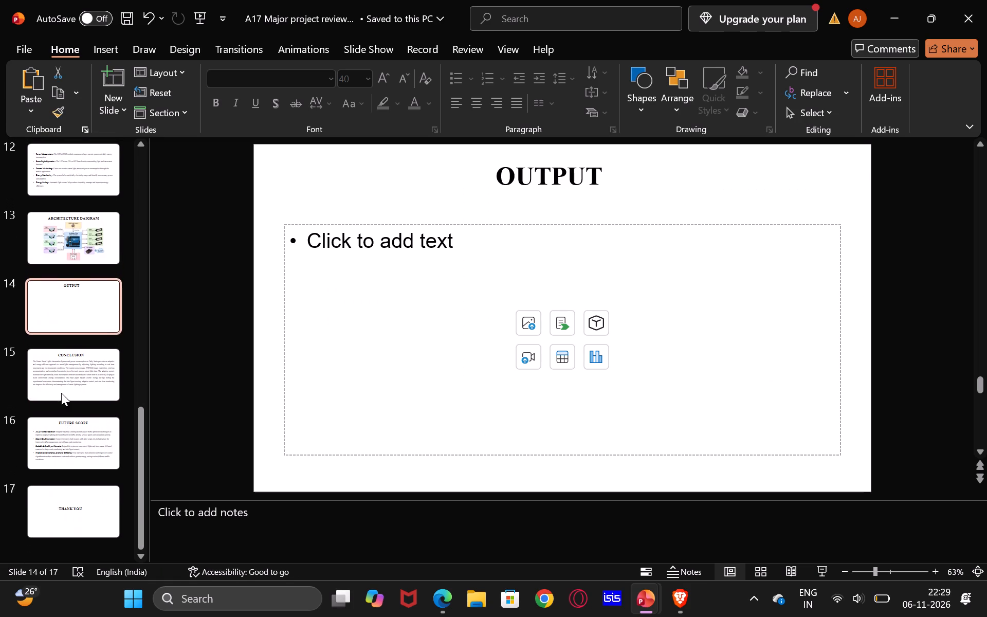
click(74, 445)
right_click(74, 445)
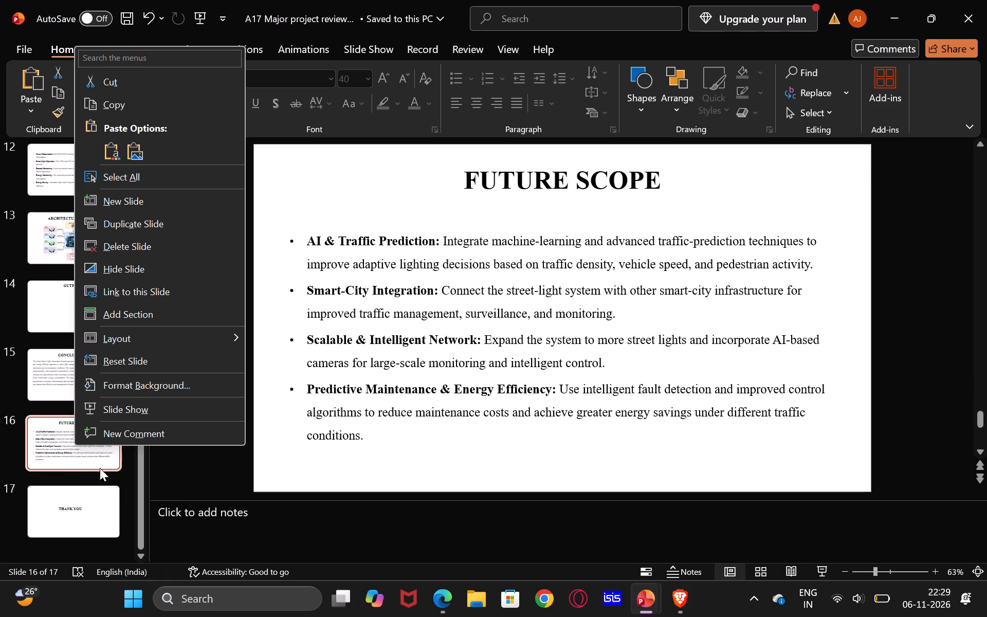
click(89, 464)
click(90, 378)
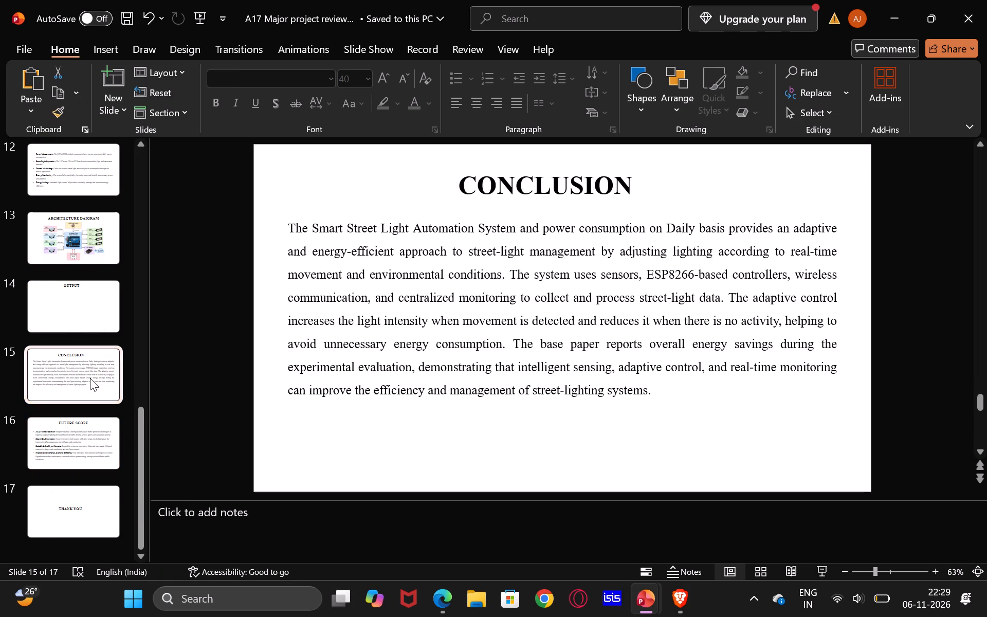
click(99, 321)
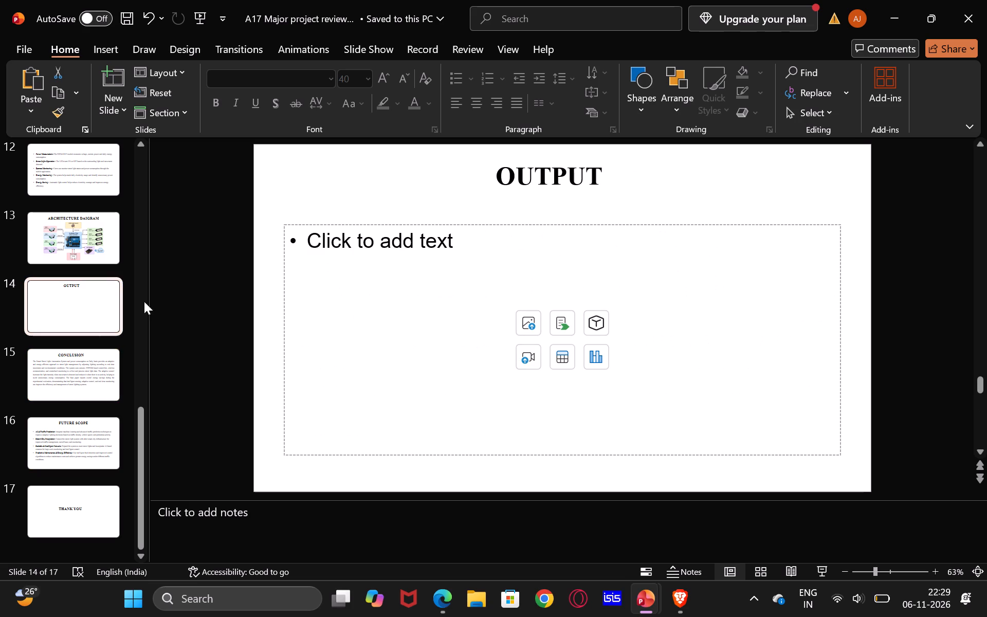
key(ctrl+m)
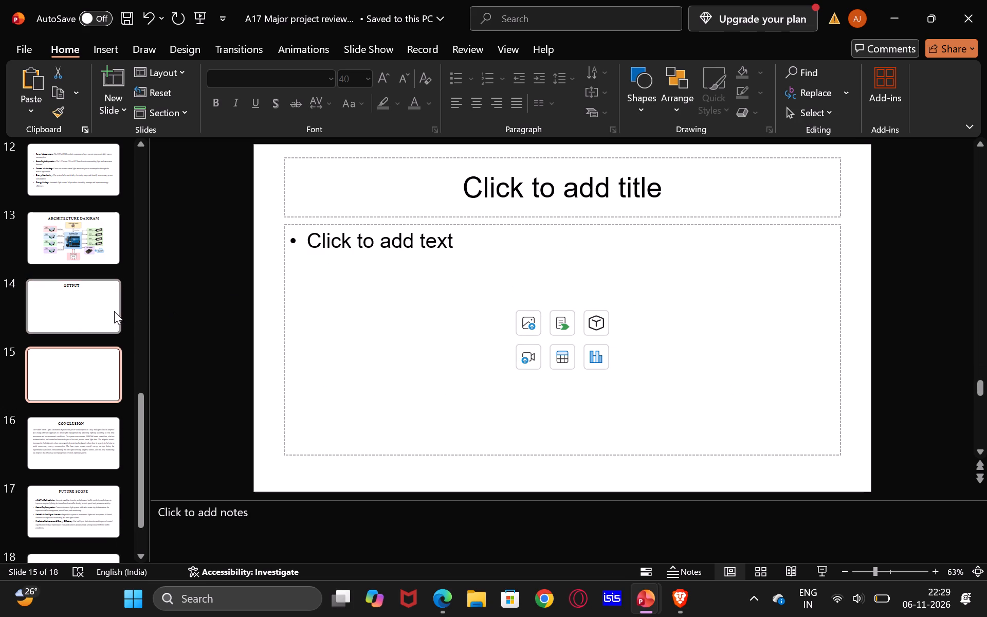
click(71, 314)
click(70, 378)
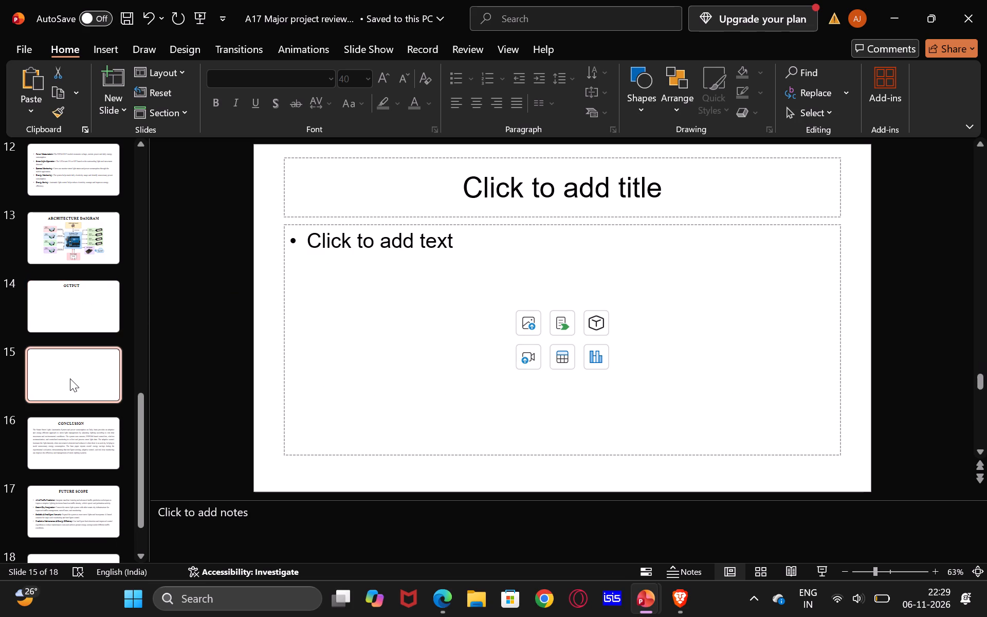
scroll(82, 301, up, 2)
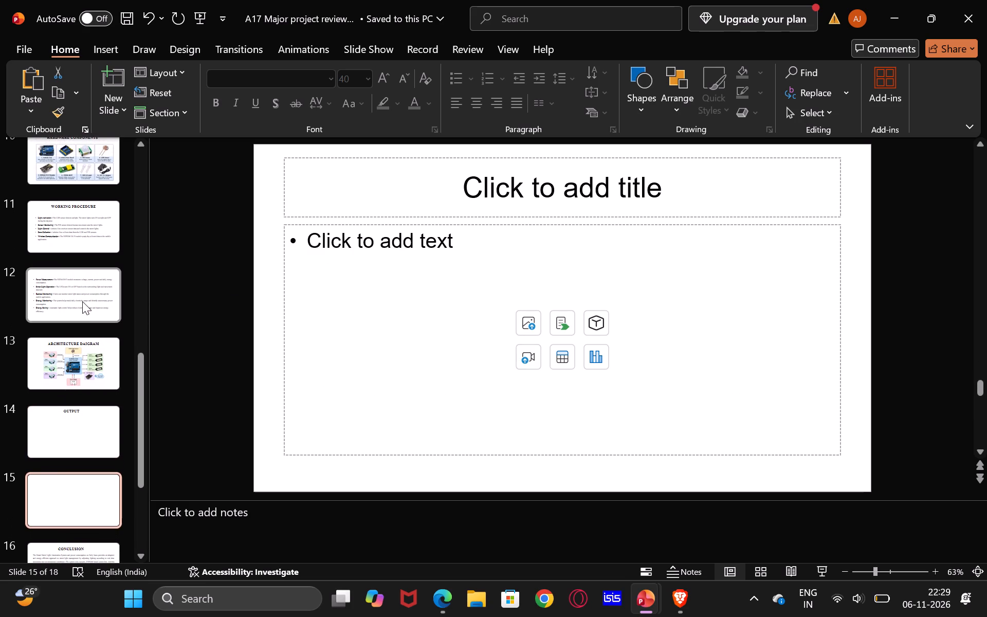
Cut the empty title and body placeholders from the new slide between OUTPUT and CONCLUSION.
scroll(82, 301, down, 1)
click(328, 183)
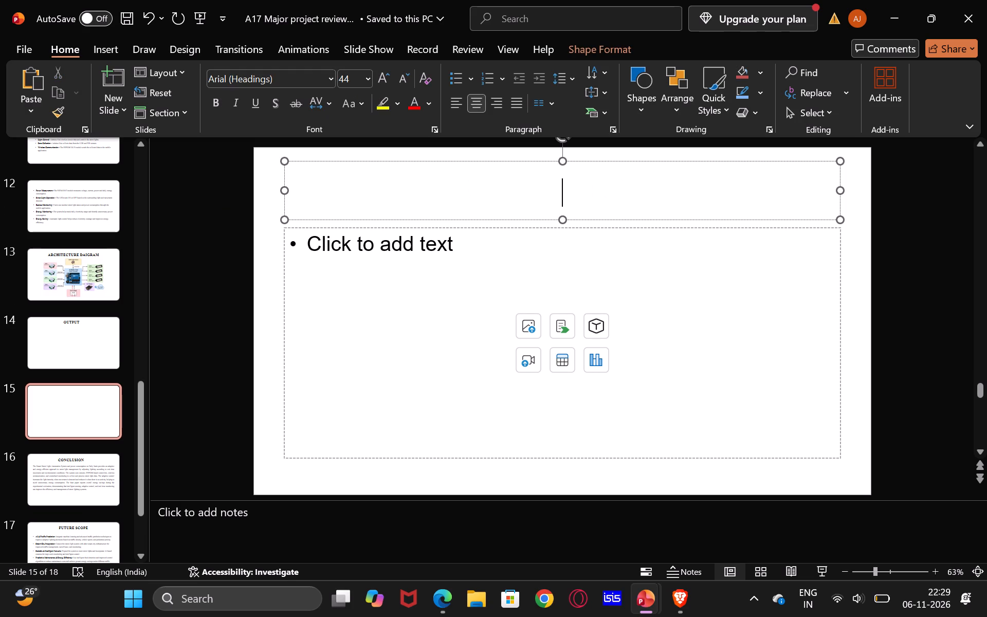
right_click(328, 183)
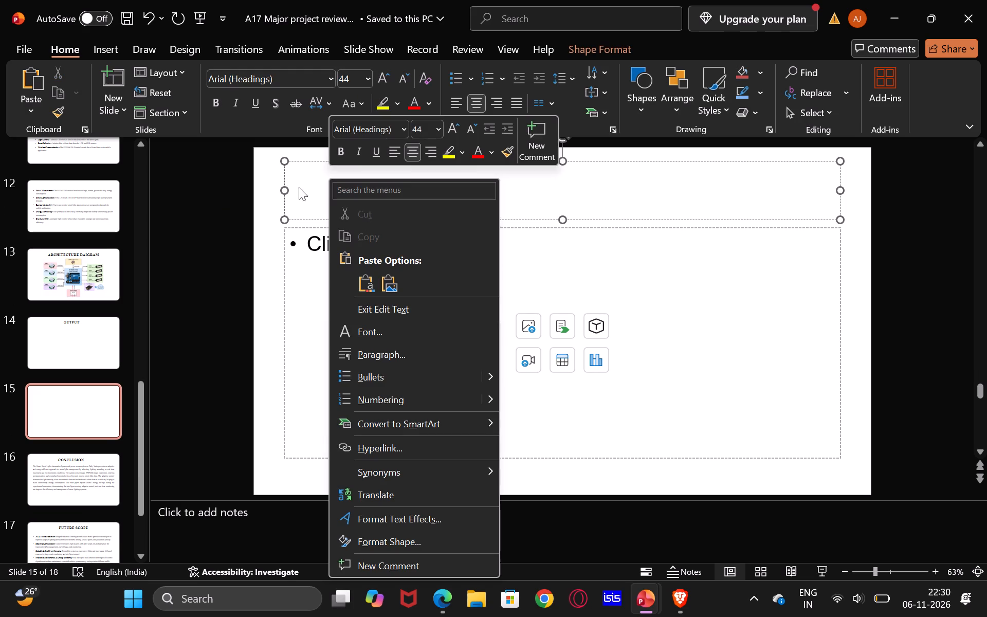
click(286, 161)
right_click(286, 161)
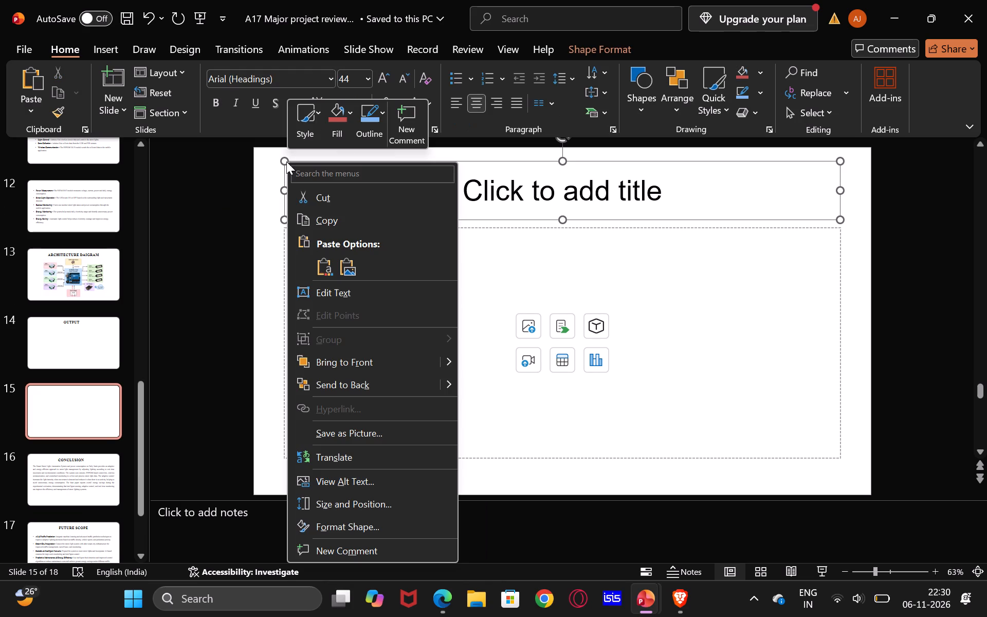
click(316, 194)
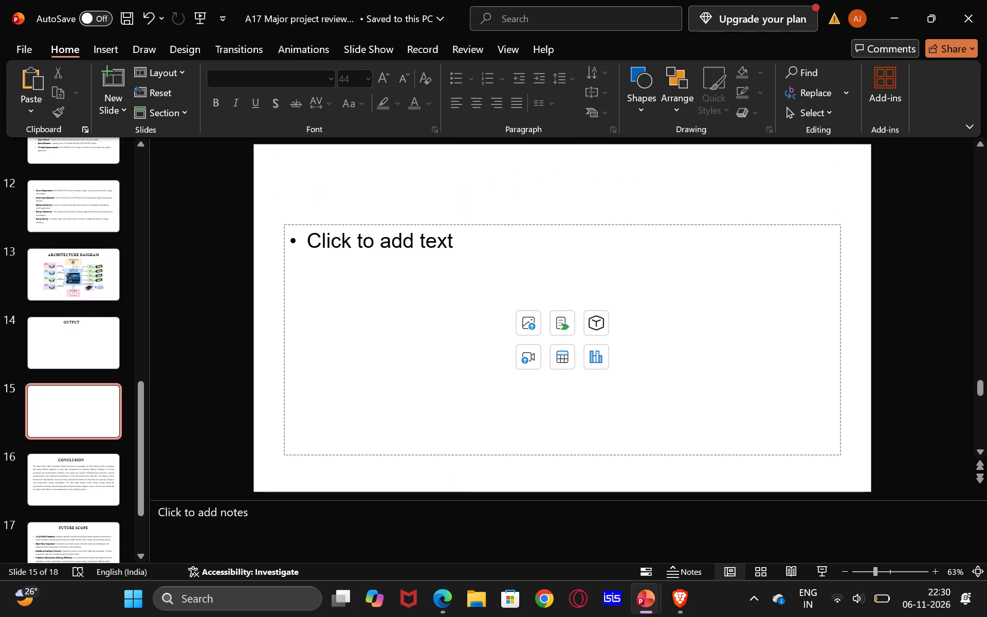
click(299, 232)
click(284, 223)
right_click(284, 223)
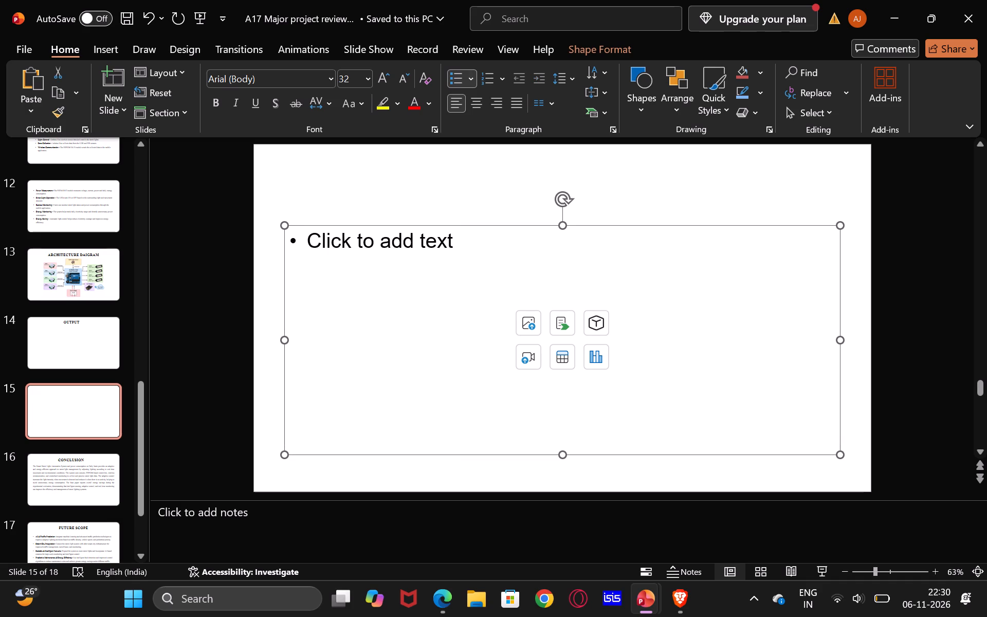
click(307, 214)
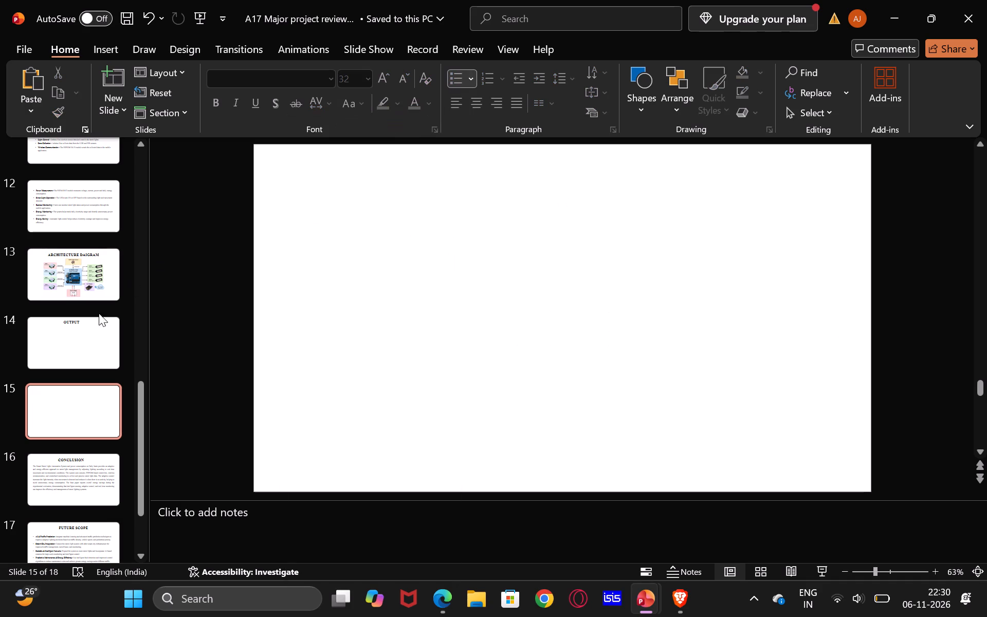
Go back to the SOFTWARE REQUIREMENT slide, which precedes HARDWARE COMPONENTS, and display it for editing.
scroll(70, 349, up, 3)
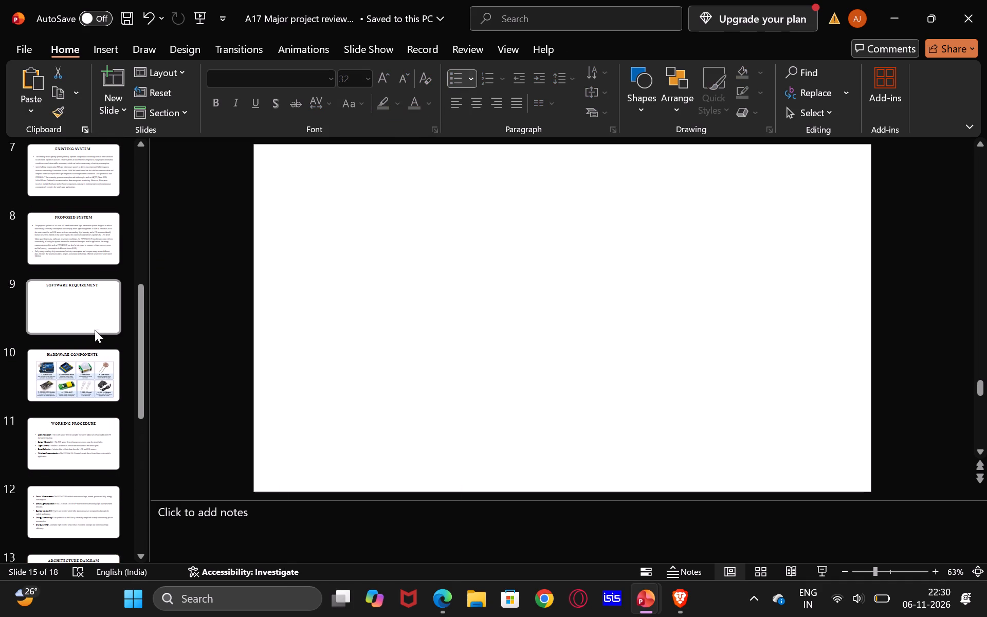
click(88, 312)
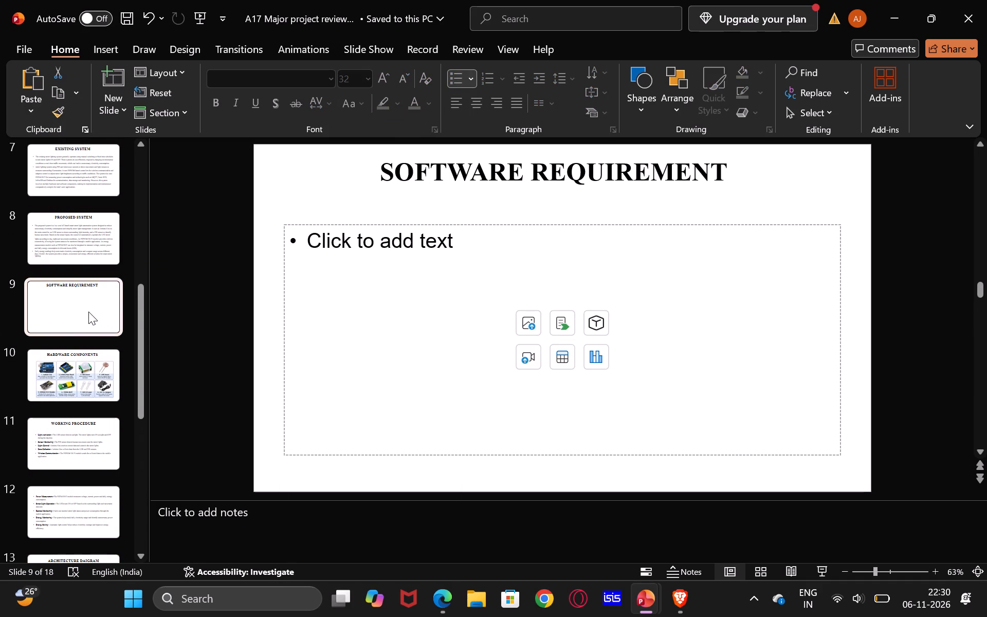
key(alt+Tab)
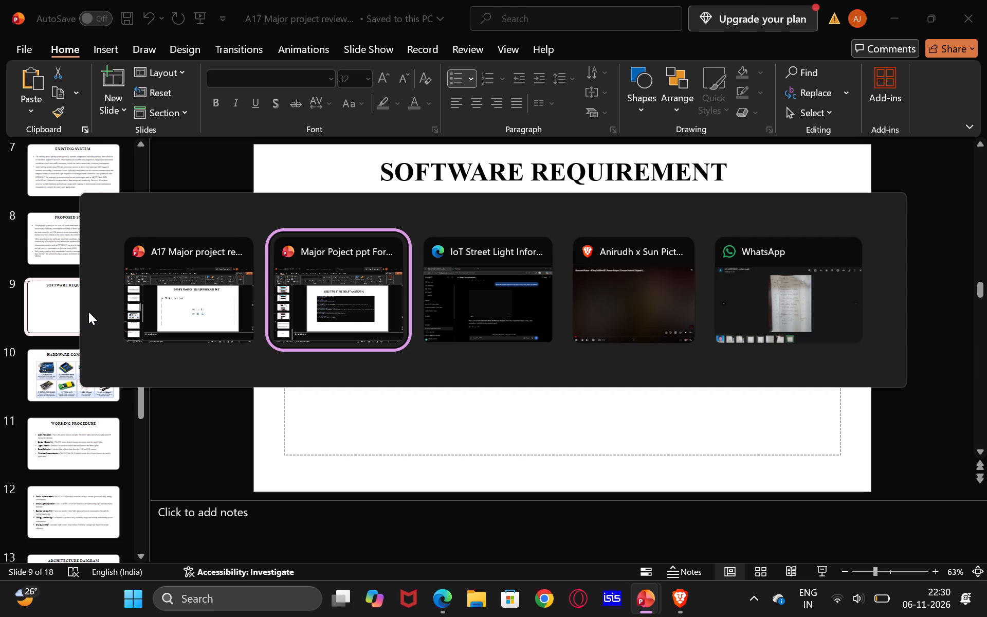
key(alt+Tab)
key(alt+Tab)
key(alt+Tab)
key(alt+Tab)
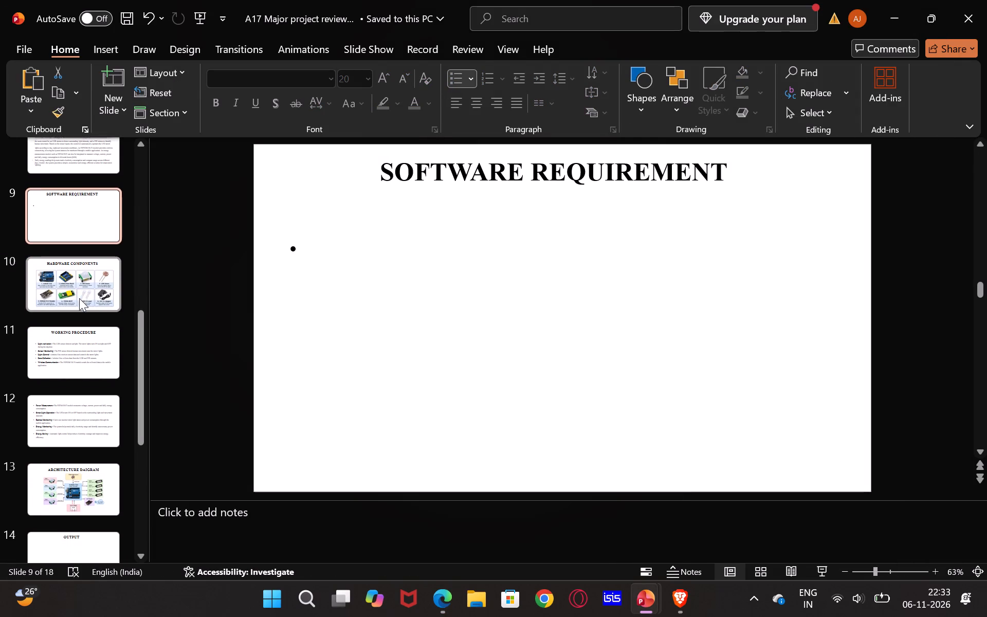
scroll(79, 298, down, 1)
click(74, 457)
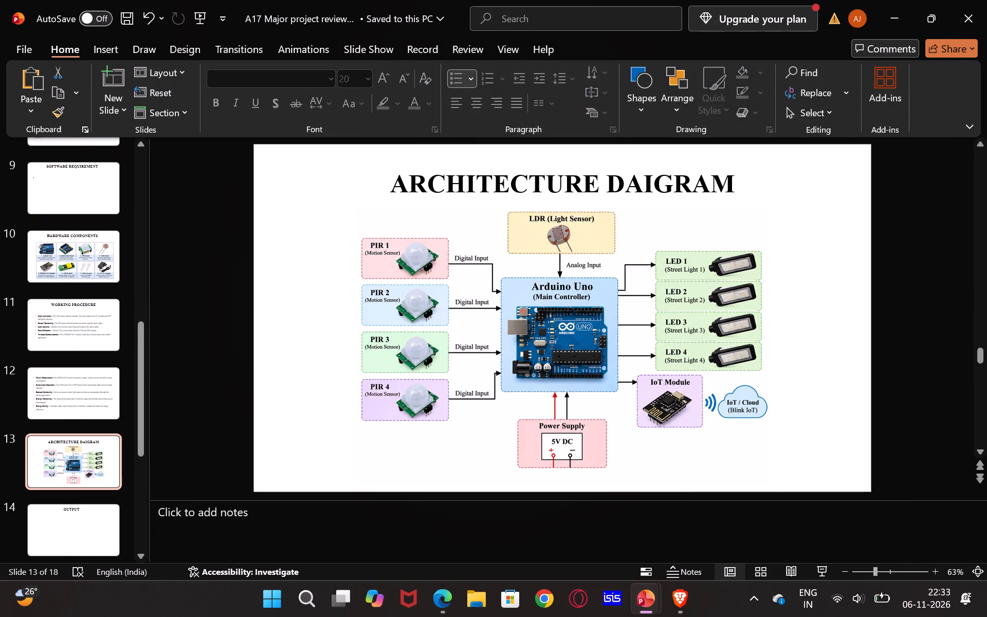
click(559, 352)
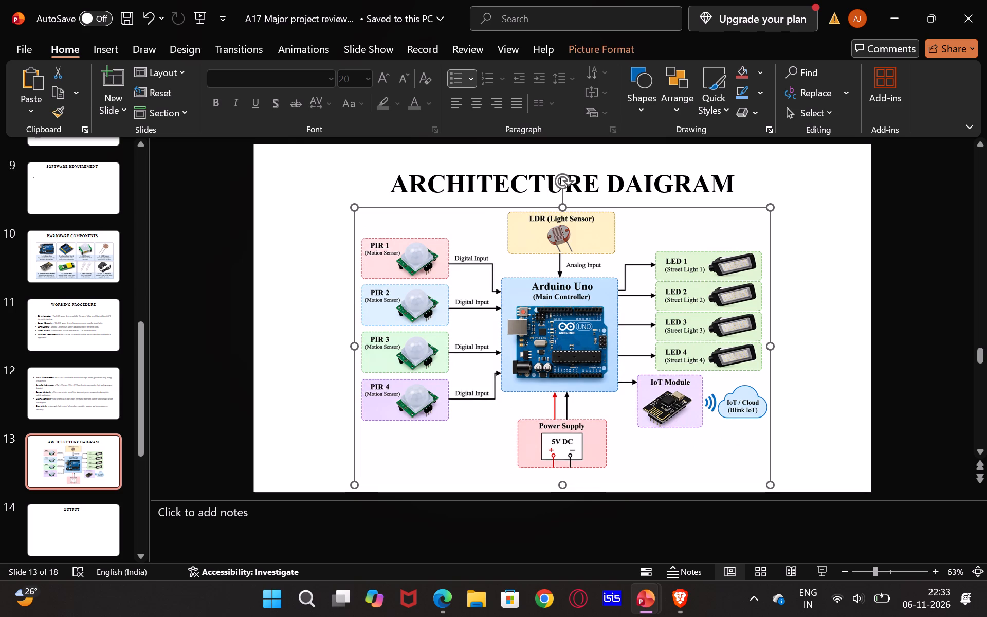
click(577, 374)
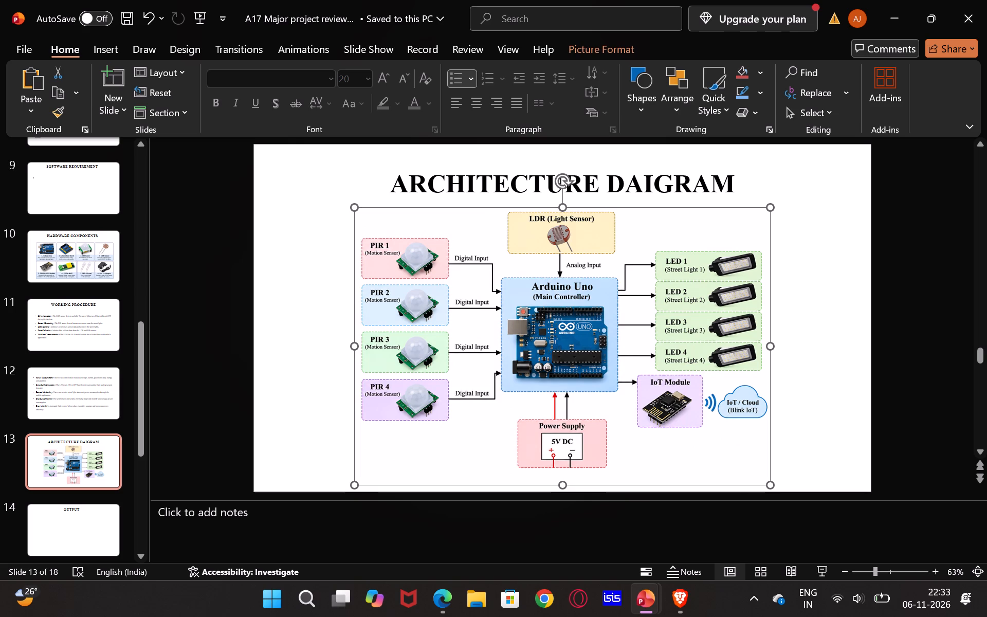
right_click(568, 338)
click(607, 267)
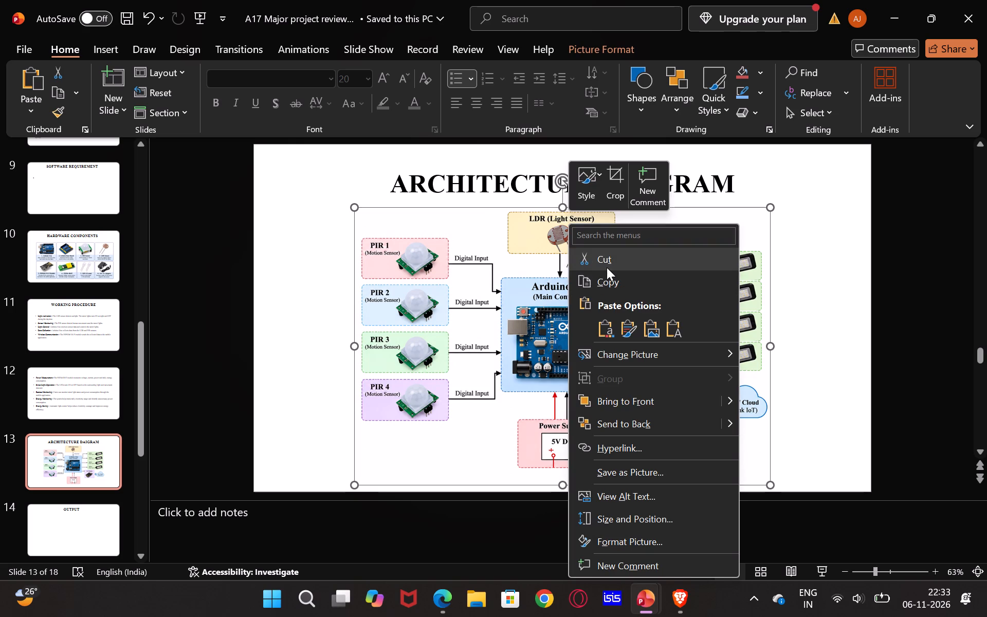
Insert the picture Smart Streetlight Monitoring System from the device's Downloads folder on the ARCHITECTURE DAIGRAM slide.
click(114, 56)
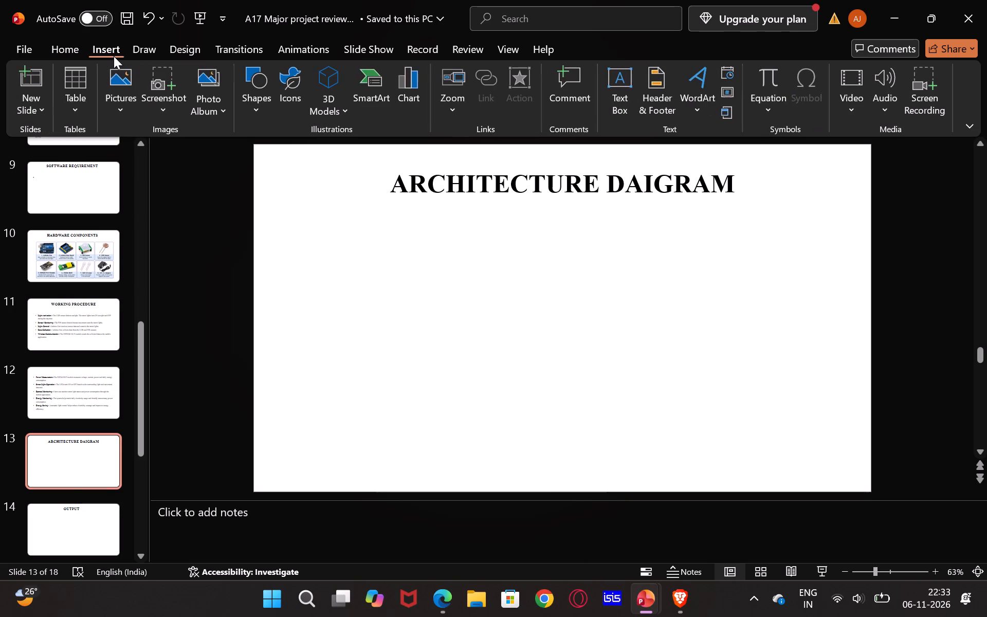
click(125, 106)
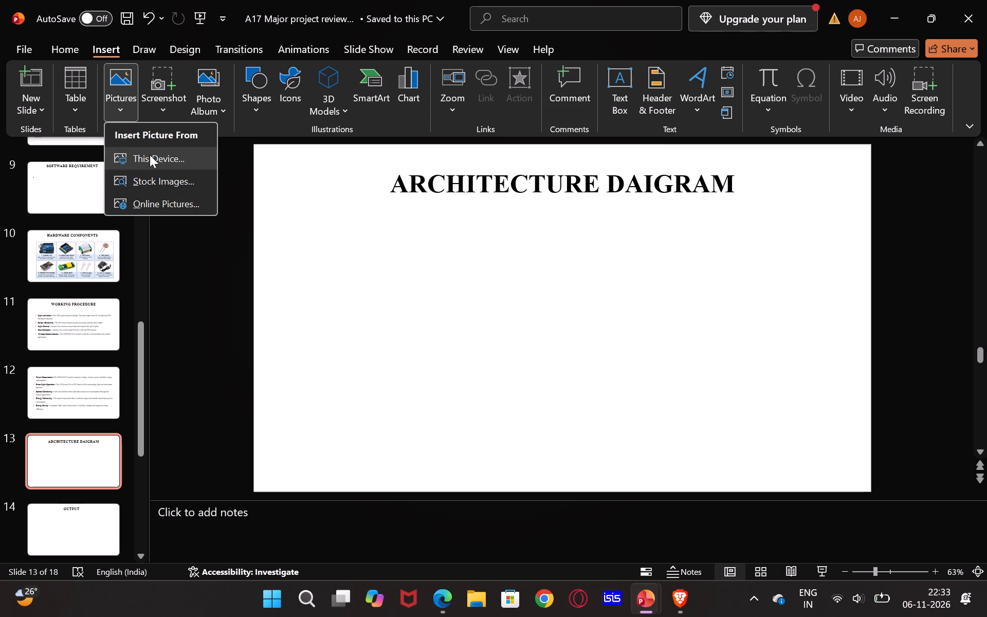
click(150, 155)
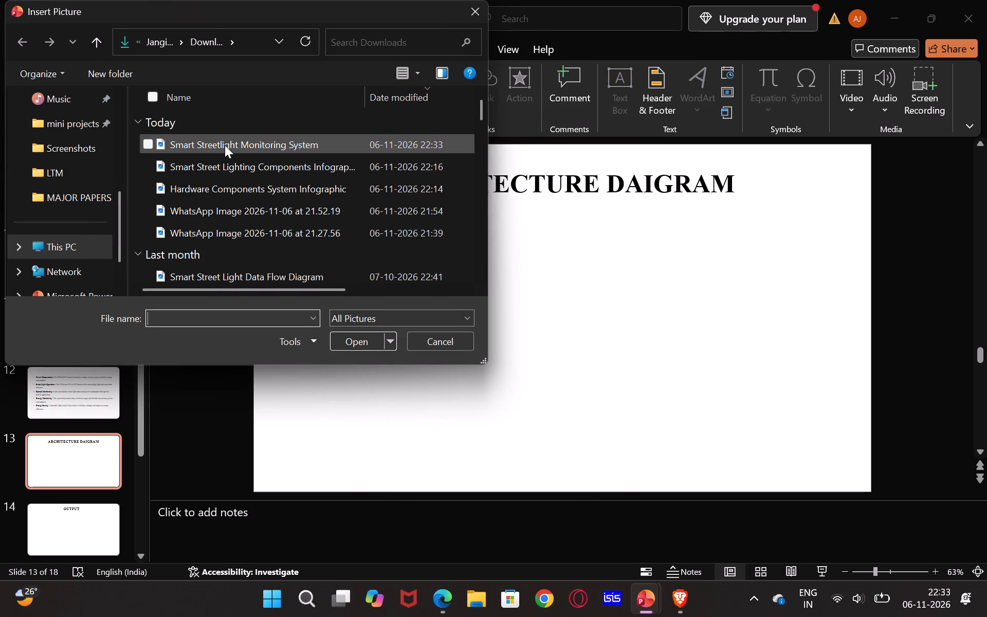
click(225, 145)
click(350, 343)
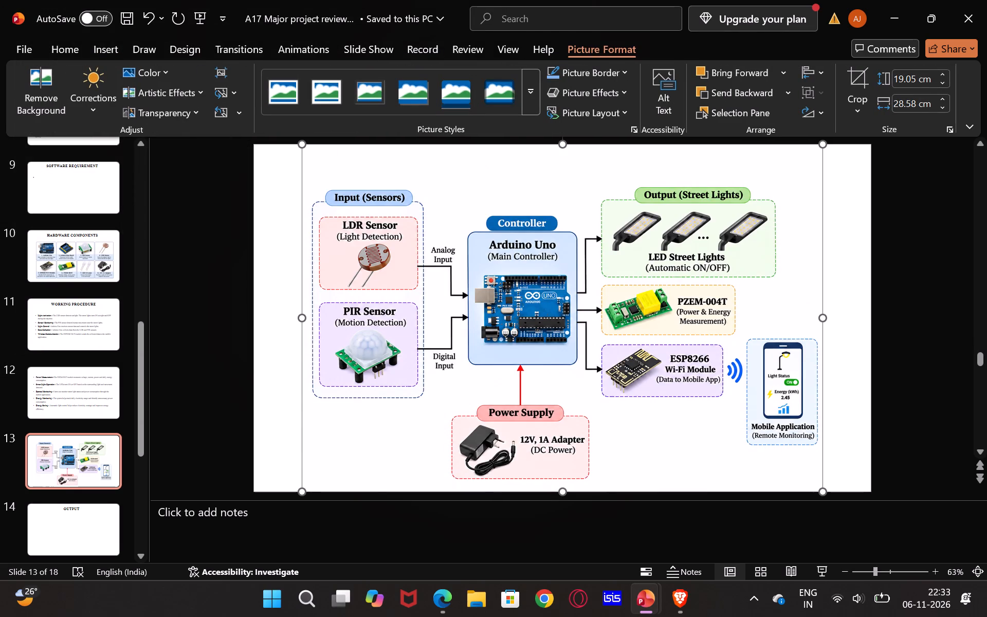
Shrink the inserted diagram to about 15.4 by 23.1 cm and position it beneath the ARCHITECTURE DAIGRAM title.
drag(303, 147, 394, 225)
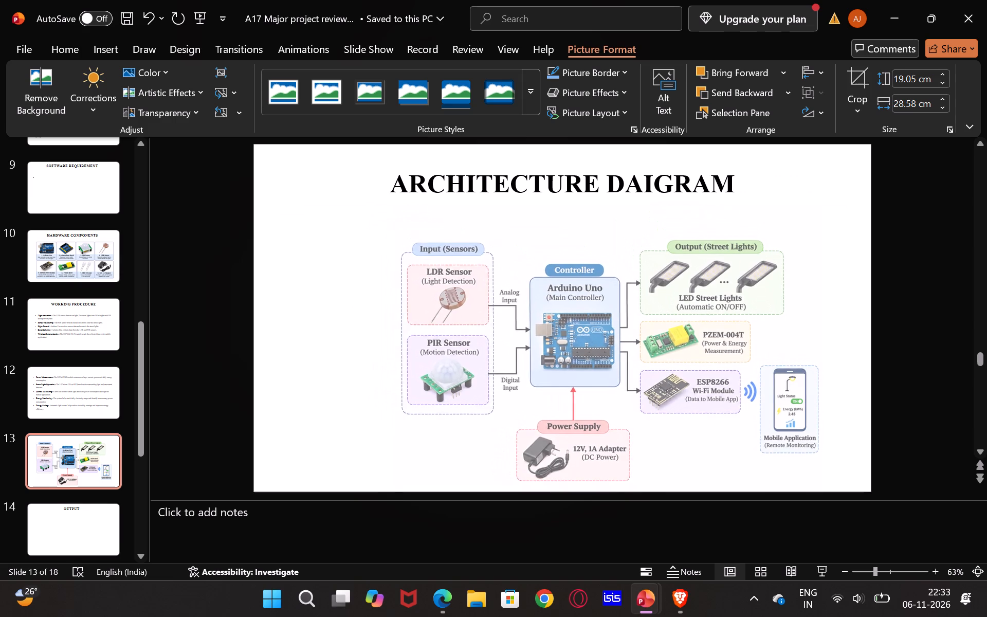
drag(394, 225, 403, 230)
drag(588, 227, 574, 227)
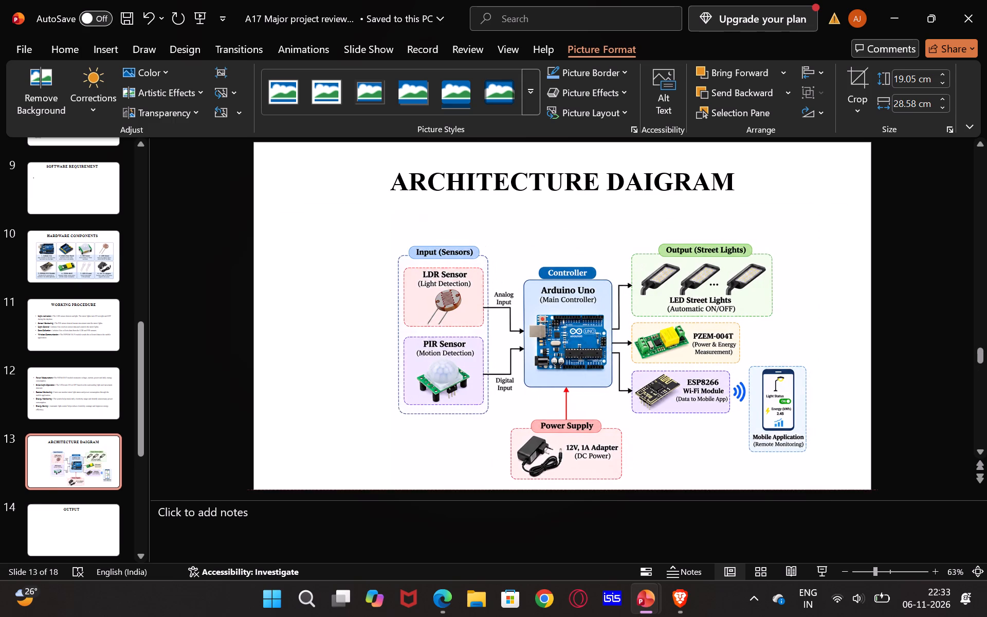
drag(574, 227, 558, 224)
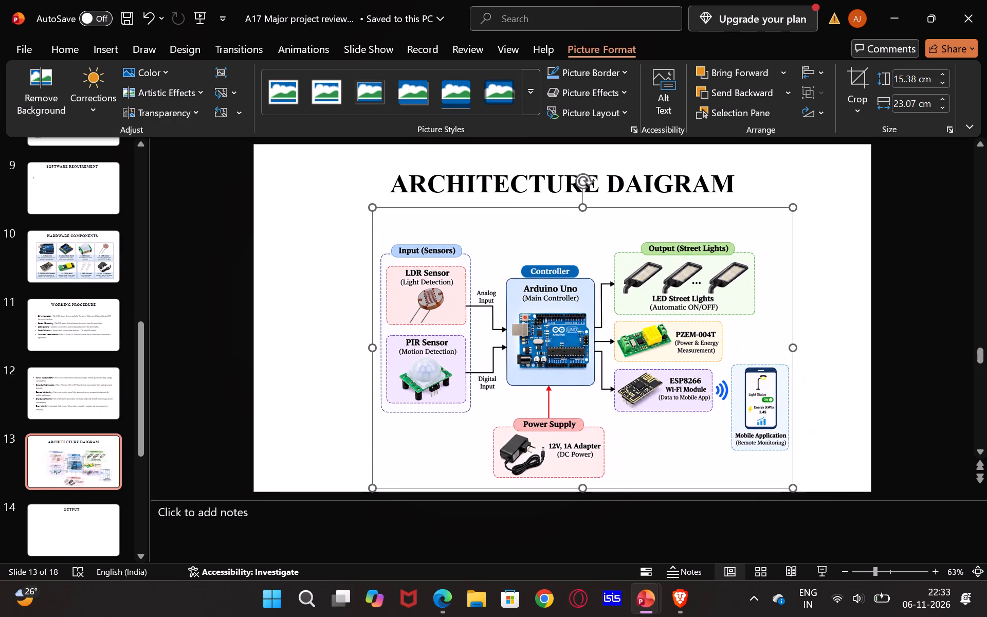
click(891, 314)
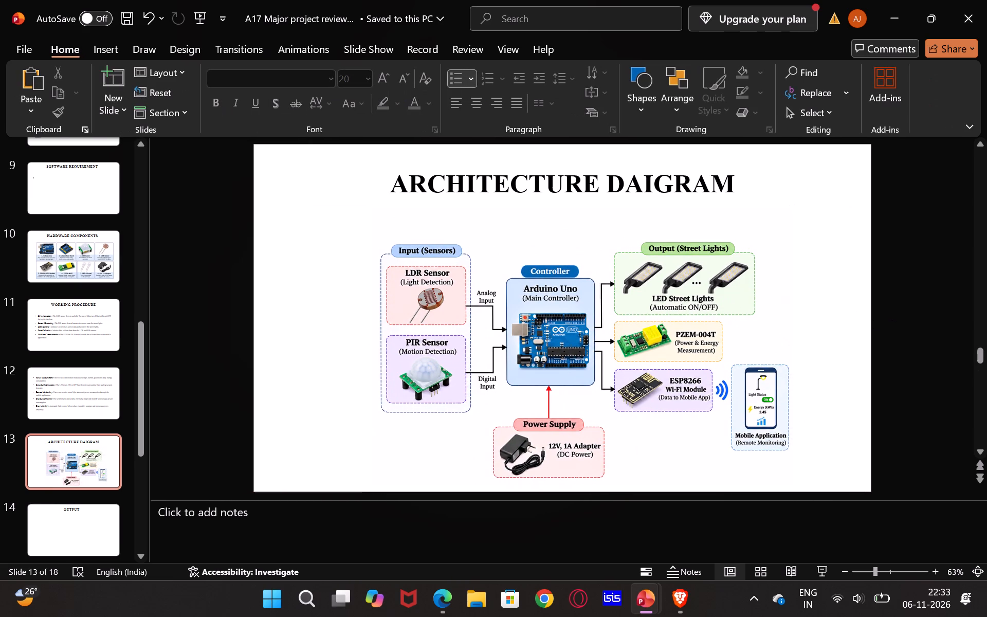
Change the stage number in the title slide's subtitle so it reads "A Major Project Stage-2 Presentation".
scroll(83, 364, up, 2)
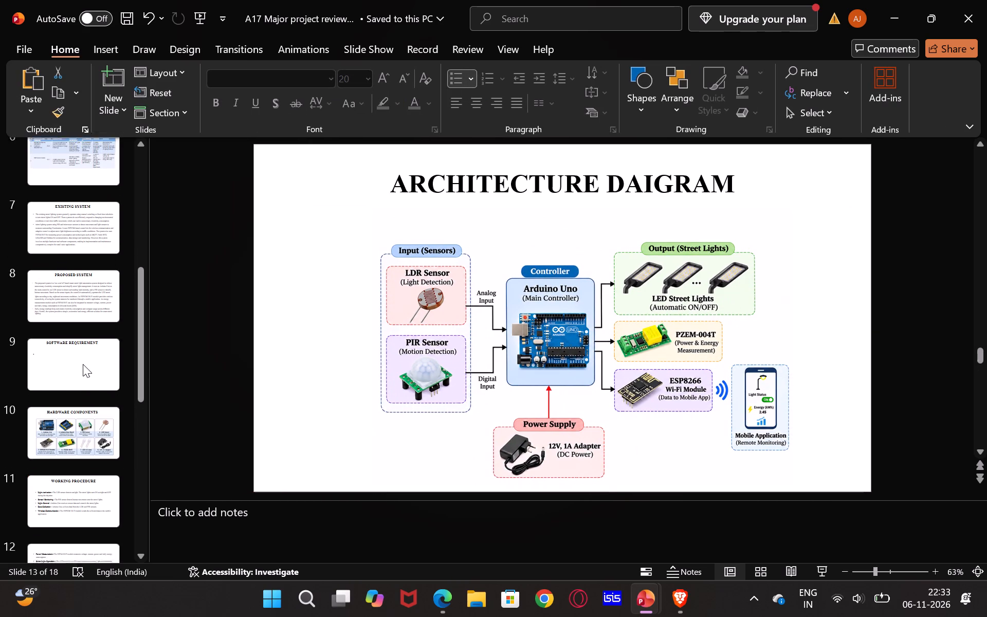
scroll(83, 364, up, 4)
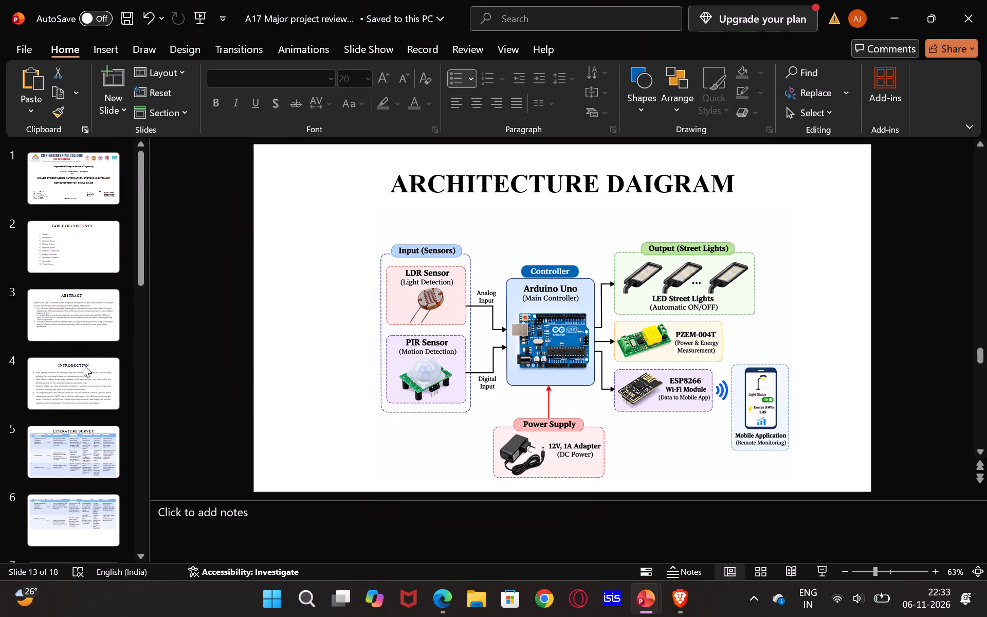
click(72, 179)
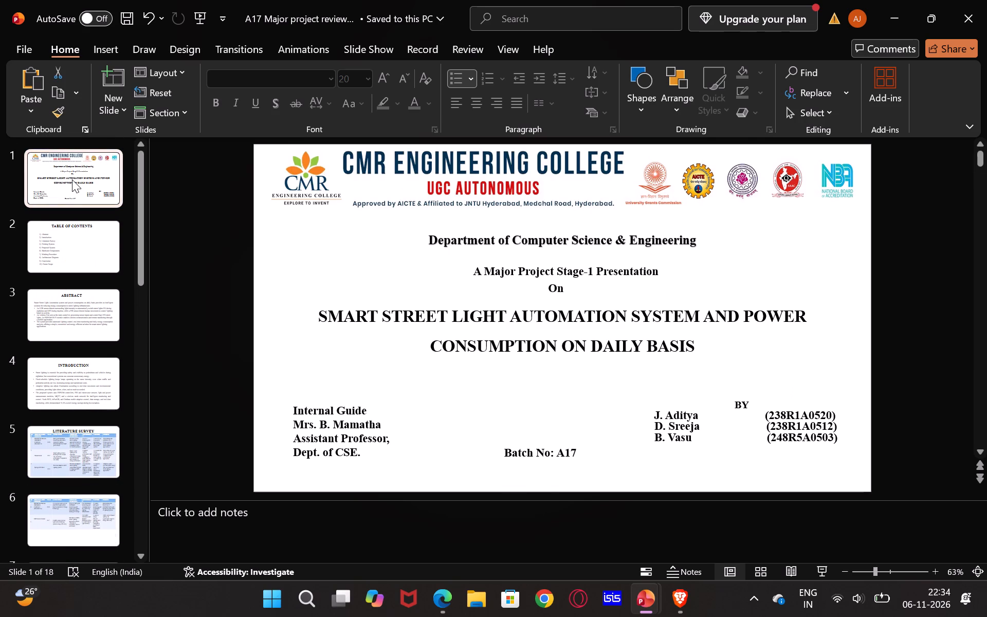
click(594, 268)
key(BackSpace)
key(2)
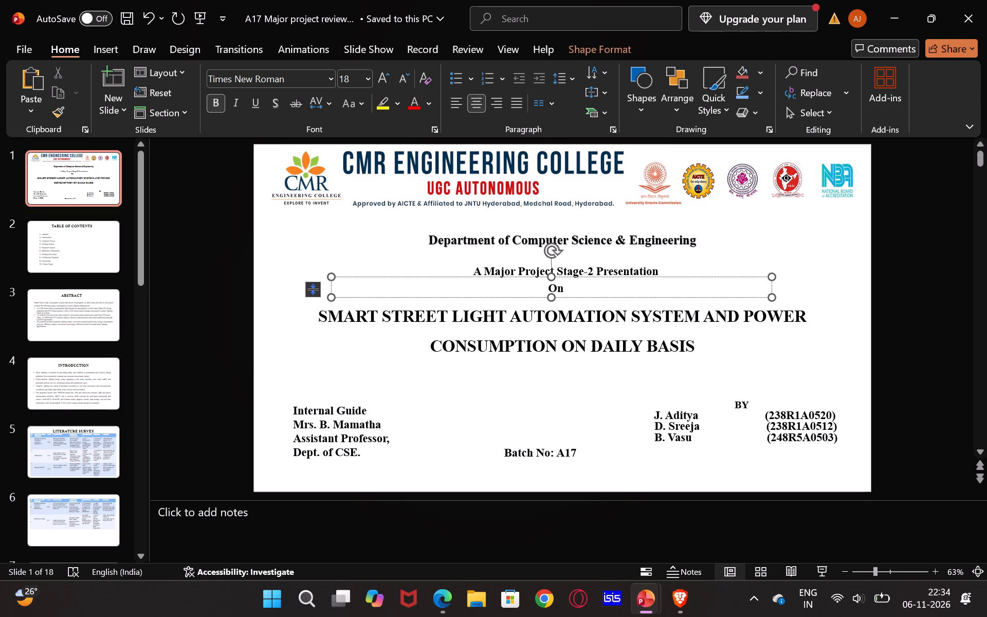
Replace the text of entry 10 on the TABLE OF CONTENTS slide with "Conclusion".
click(65, 258)
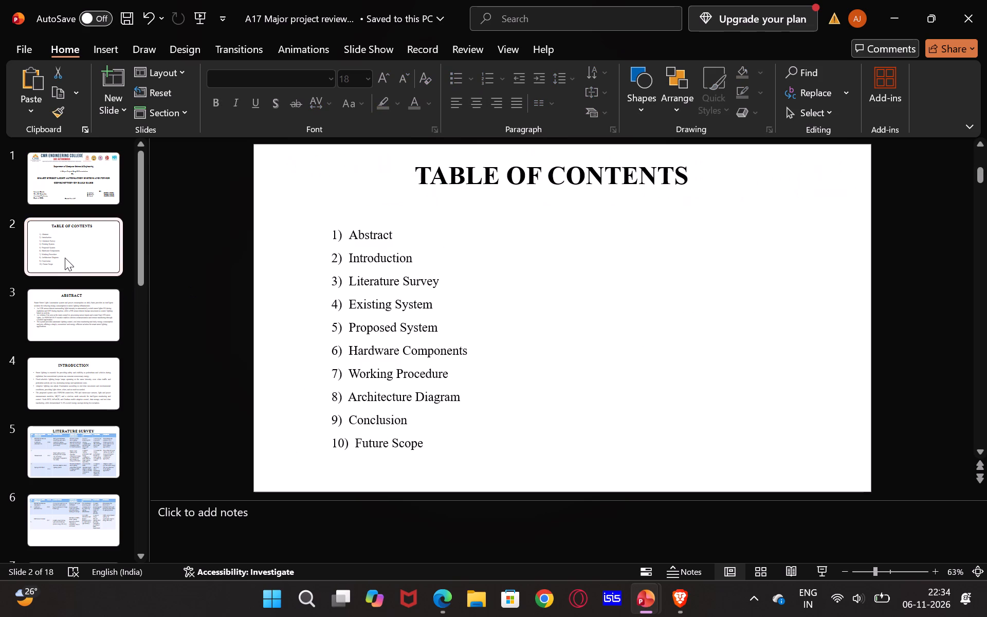
click(424, 445)
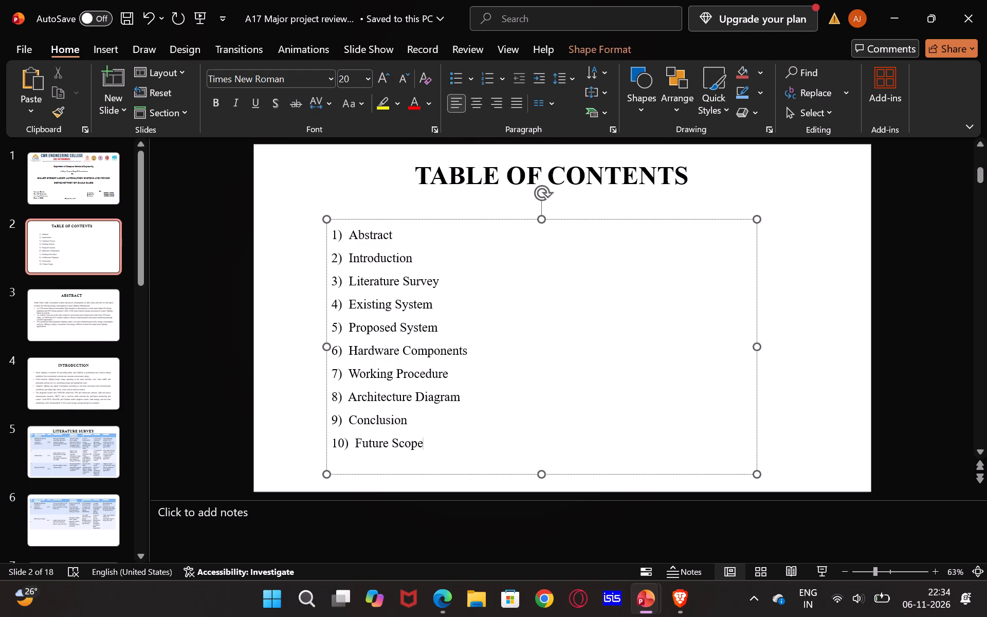
key(BackSpace)
key(BackSpace)
key(BackSpace)
key(BackSpace)
key(BackSpace)
key(BackSpace)
key(BackSpace)
key(BackSpace)
key(BackSpace)
key(BackSpace)
key(BackSpace)
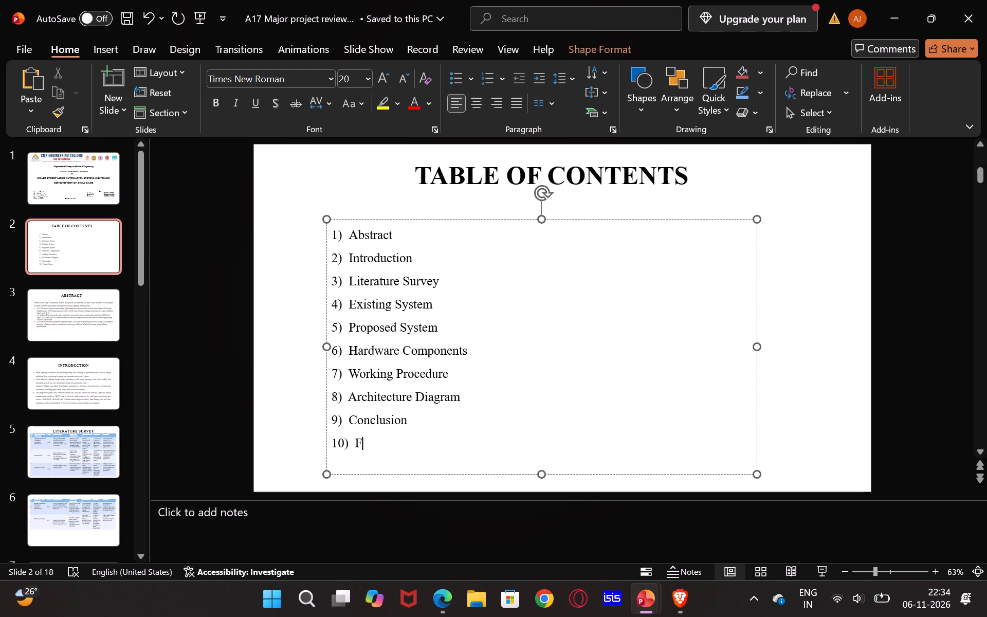
key(BackSpace)
text(Conclus)
text(ion)
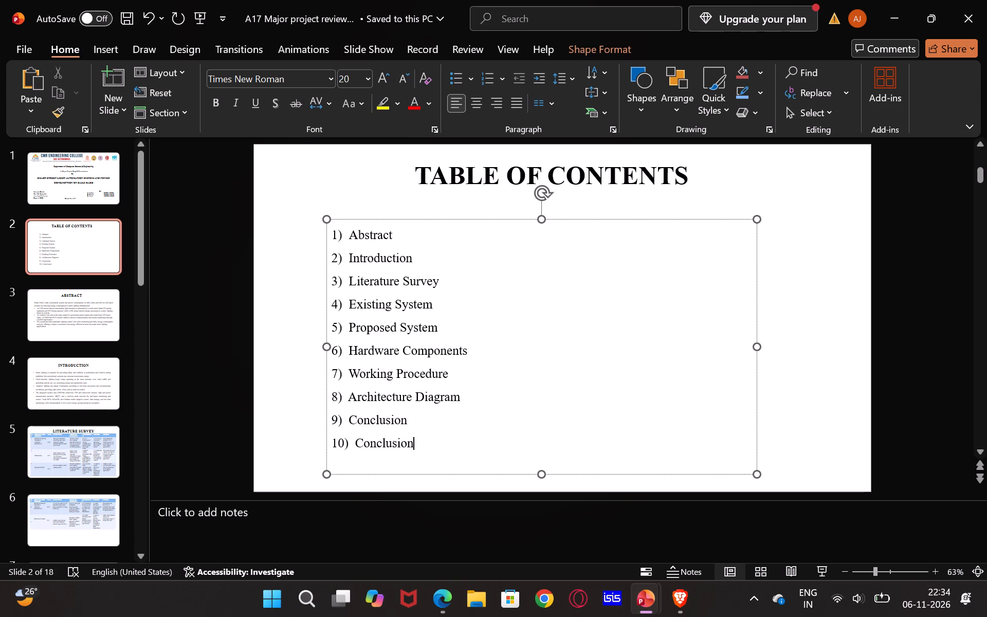
Replace the text of entry 9 in the table of contents with "output".
click(408, 423)
key(BackSpace)
key(BackSpace)
key(BackSpace)
key(BackSpace)
key(BackSpace)
key(BackSpace)
key(BackSpace)
key(BackSpace)
key(BackSpace)
key(BackSpace)
text(output)
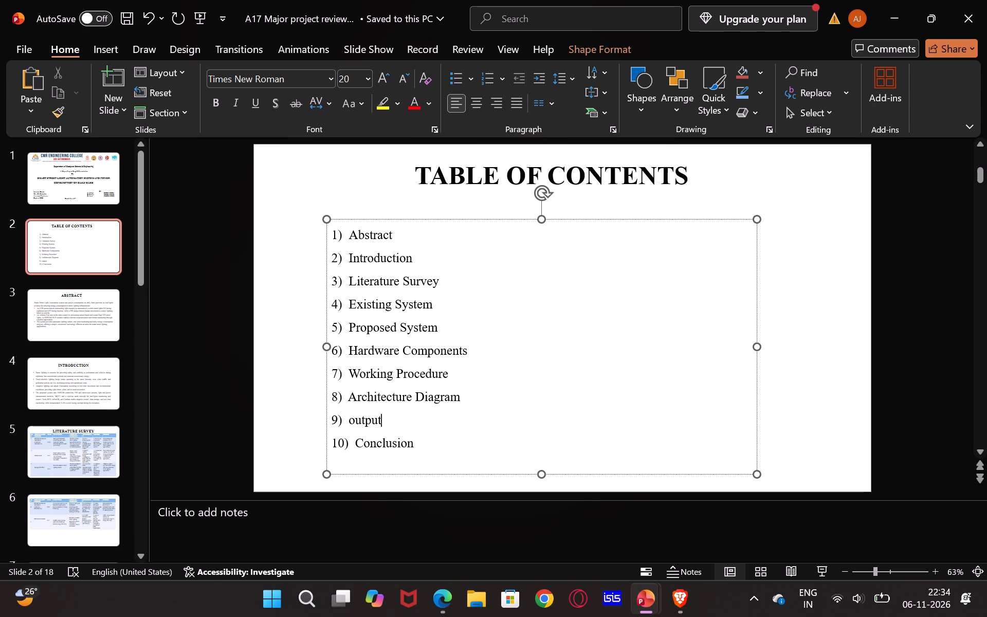
Capitalize the first letter of entry 9 in the table of contents so it reads "Output".
key(Left)
key(Left)
key(Left)
key(Left)
key(Left)
key(BackSpace)
key(shift+o)
Add a new entry 6 reading "Software components" after Proposed System in the table of contents.
click(441, 331)
key(Return)
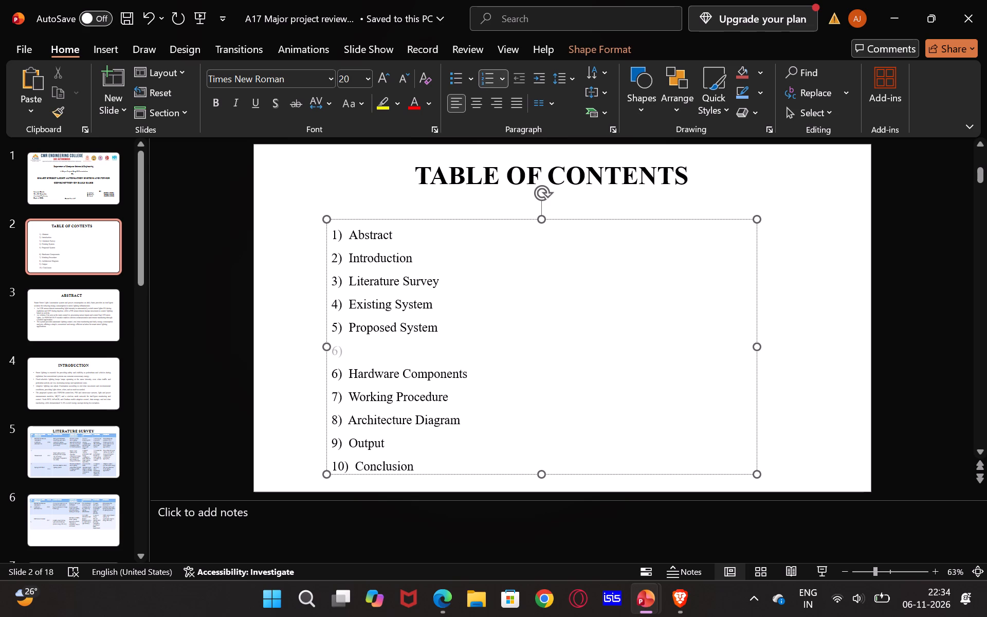
text(Software components)
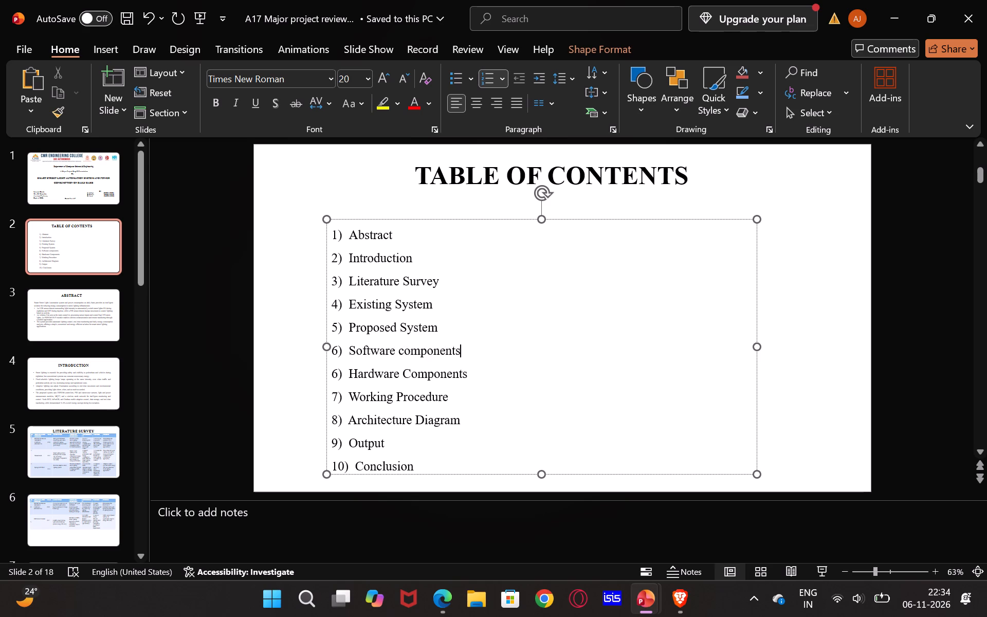
Renumber the entries from Hardware Components to Conclusion as 7 through 11 and save the presentation.
click(340, 375)
key(BackSpace)
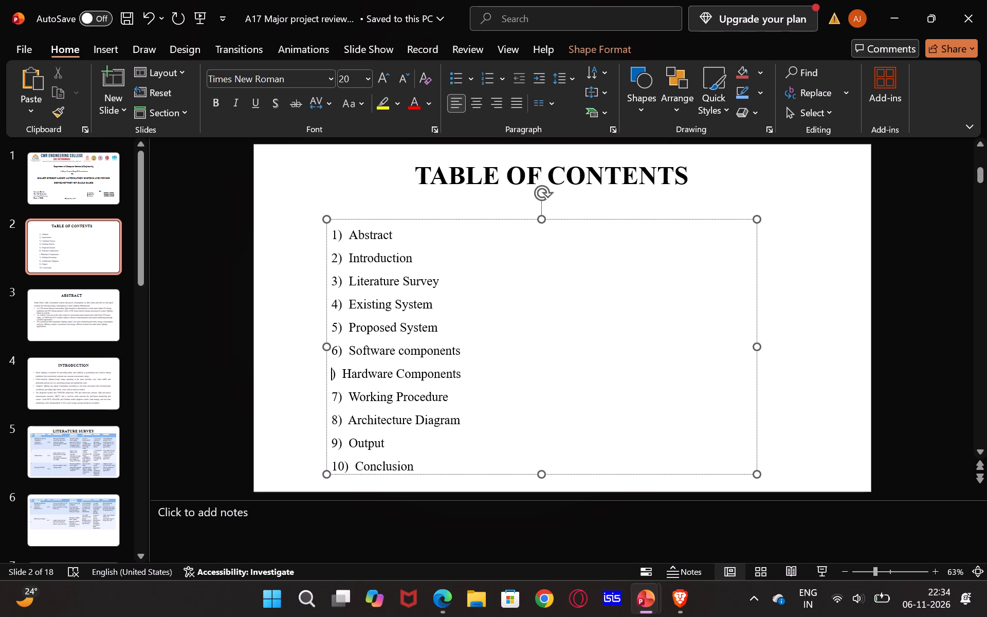
key(7)
key(Down)
key(BackSpace)
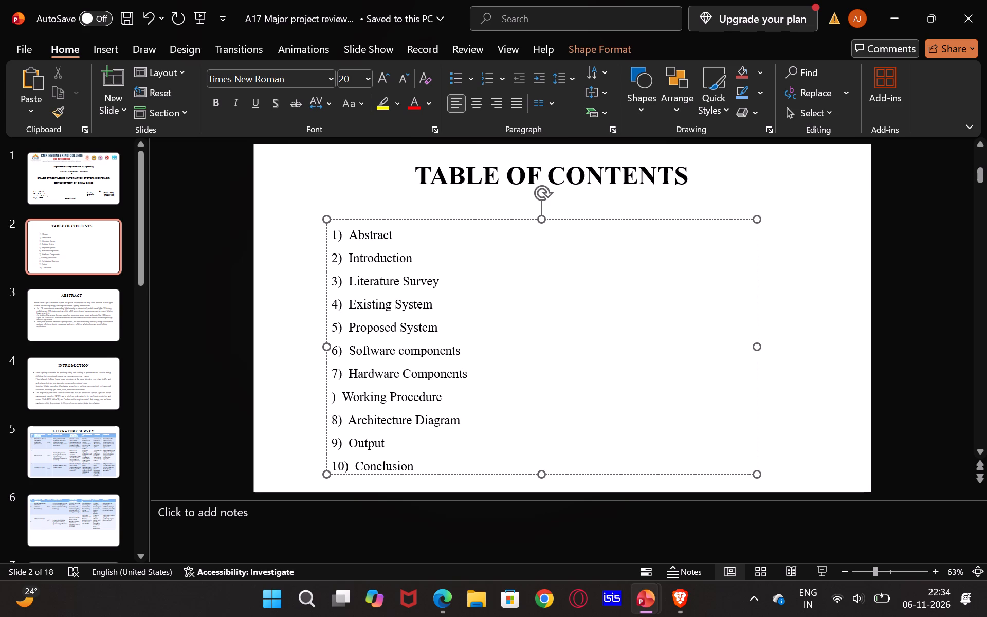
key(8)
key(Down)
key(BackSpace)
key(9)
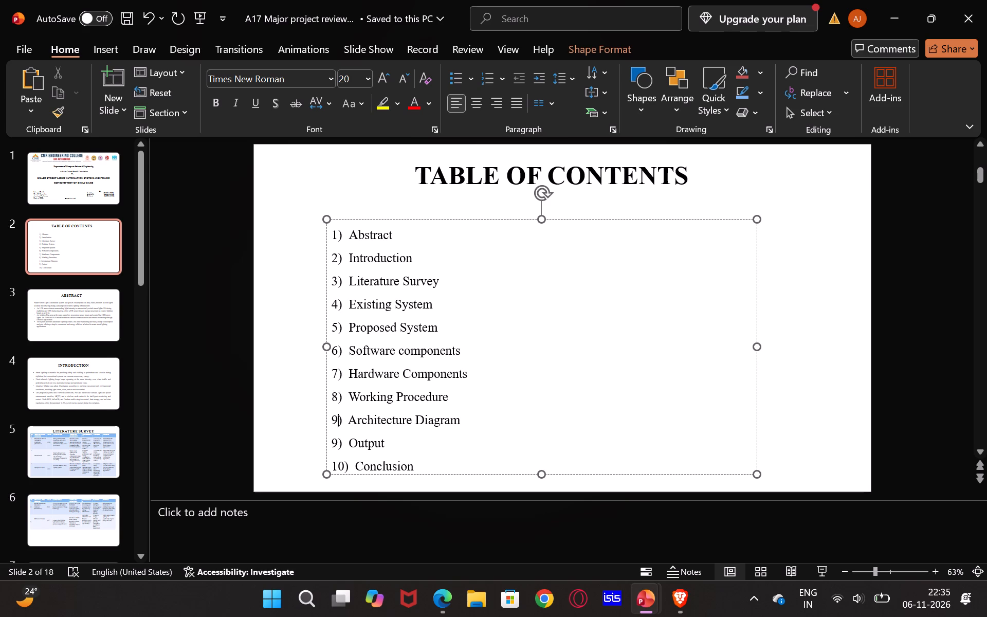
key(Down)
key(BackSpace)
text(10)
key(Down)
key(BackSpace)
key(1)
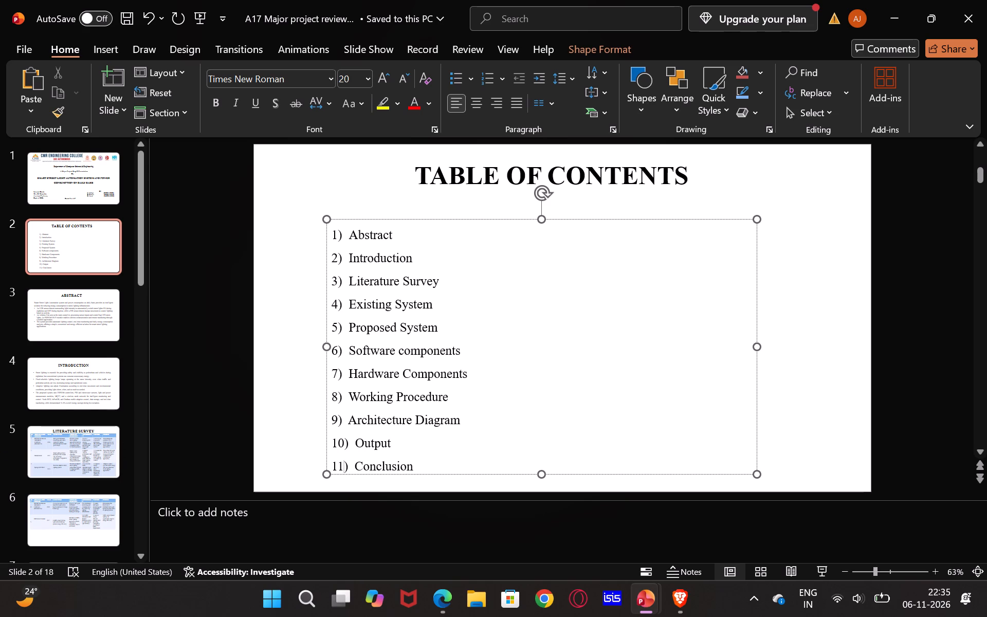
key(ctrl+s)
Insert a blank line between the opening paragraph and the bullet list on the ABSTRACT slide.
scroll(36, 441, down, 1)
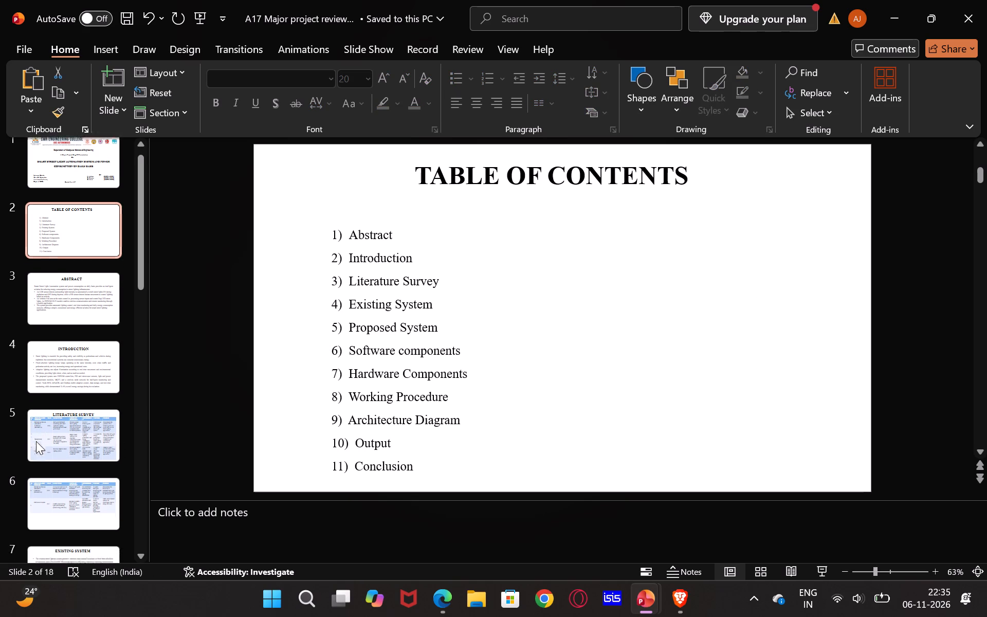
scroll(36, 441, down, 2)
click(67, 221)
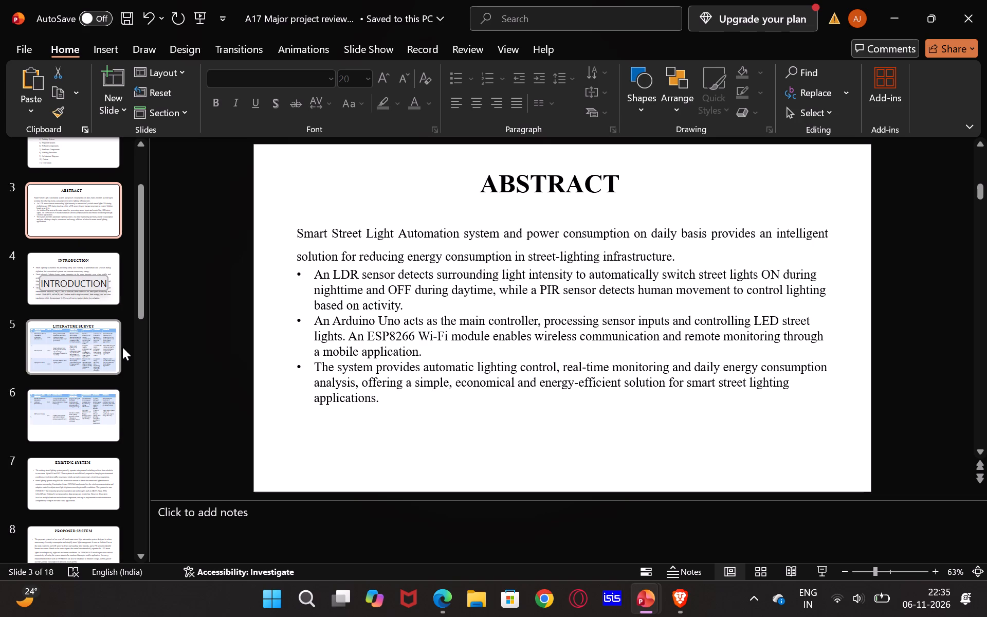
click(692, 261)
key(Return)
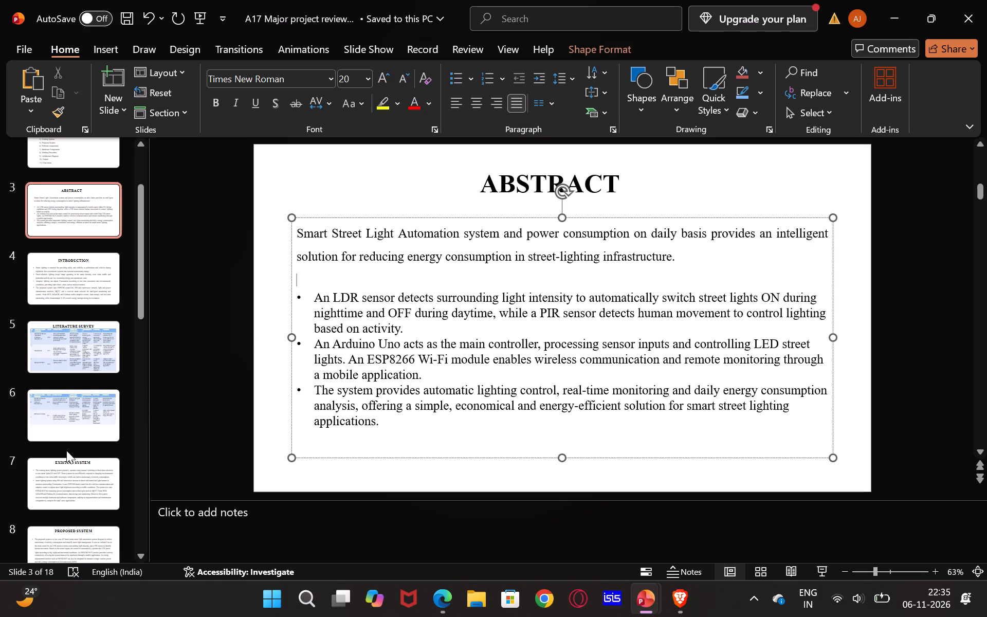
Cut the FUTURE SCOPE slide from the presentation.
scroll(66, 450, down, 4)
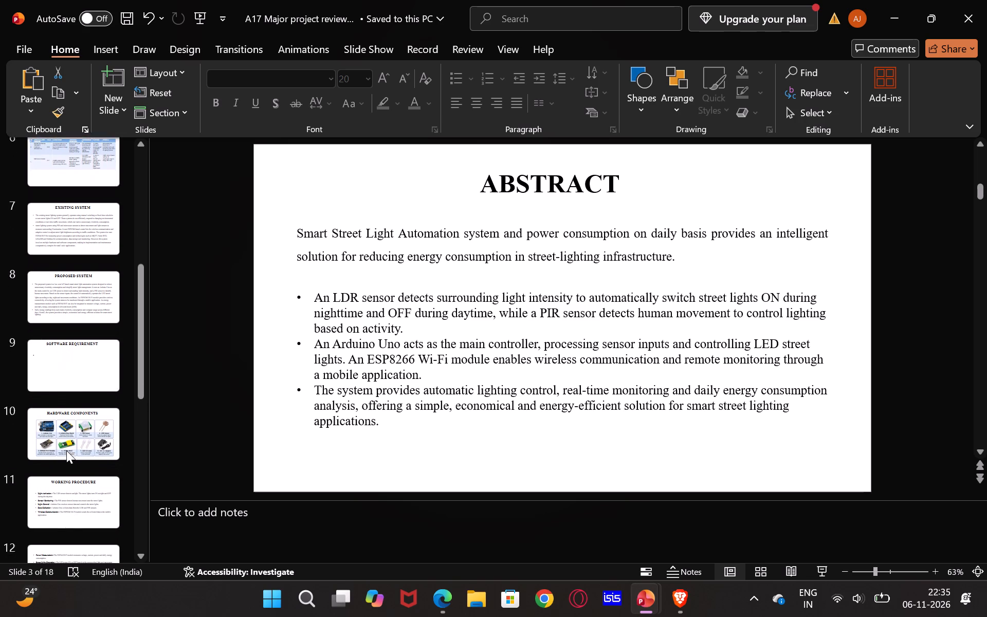
scroll(74, 493, down, 2)
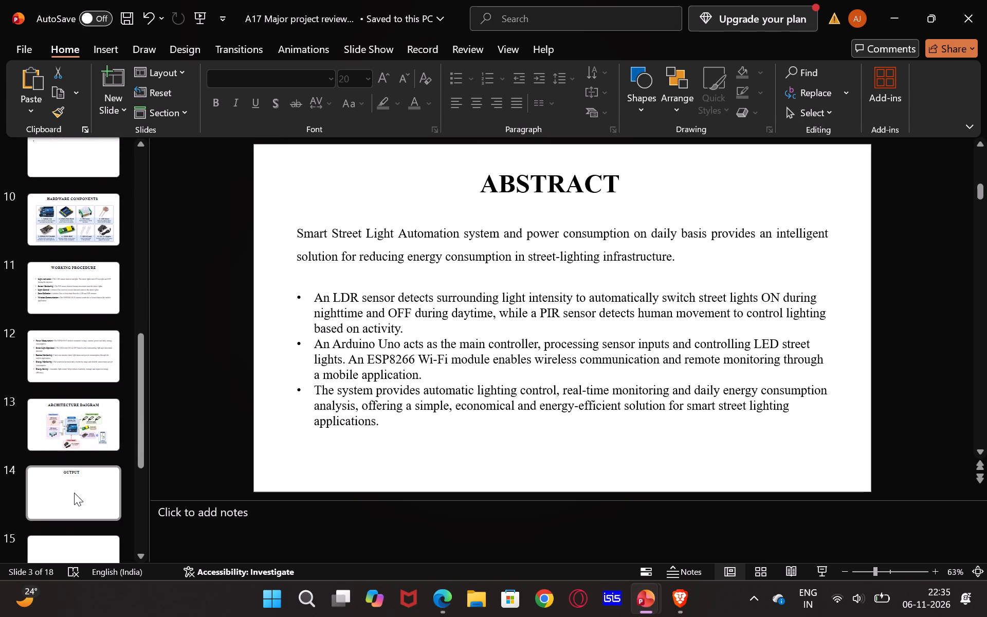
scroll(74, 493, down, 3)
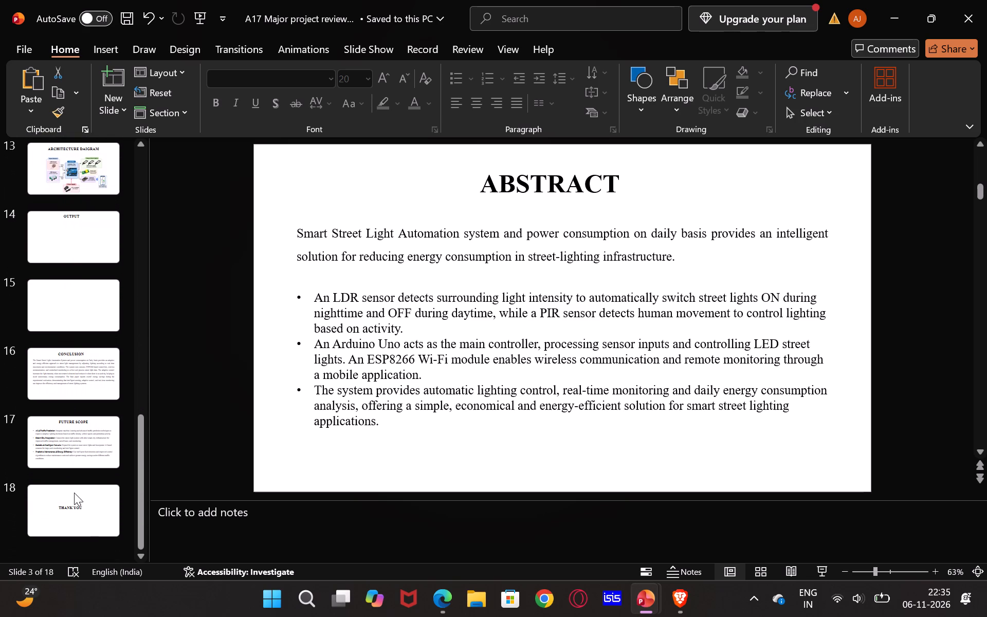
click(83, 452)
right_click(83, 452)
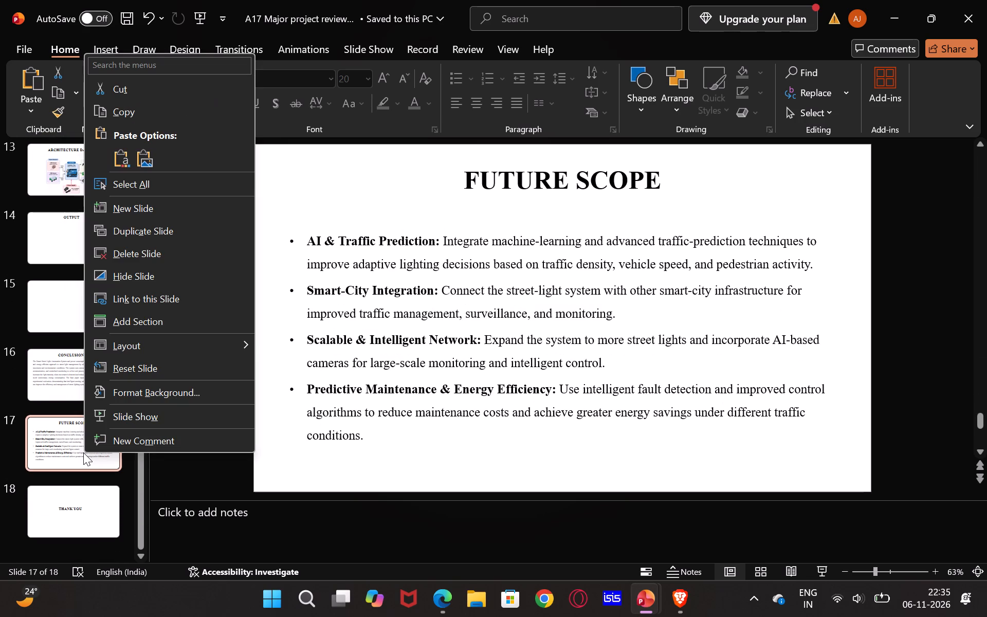
click(134, 91)
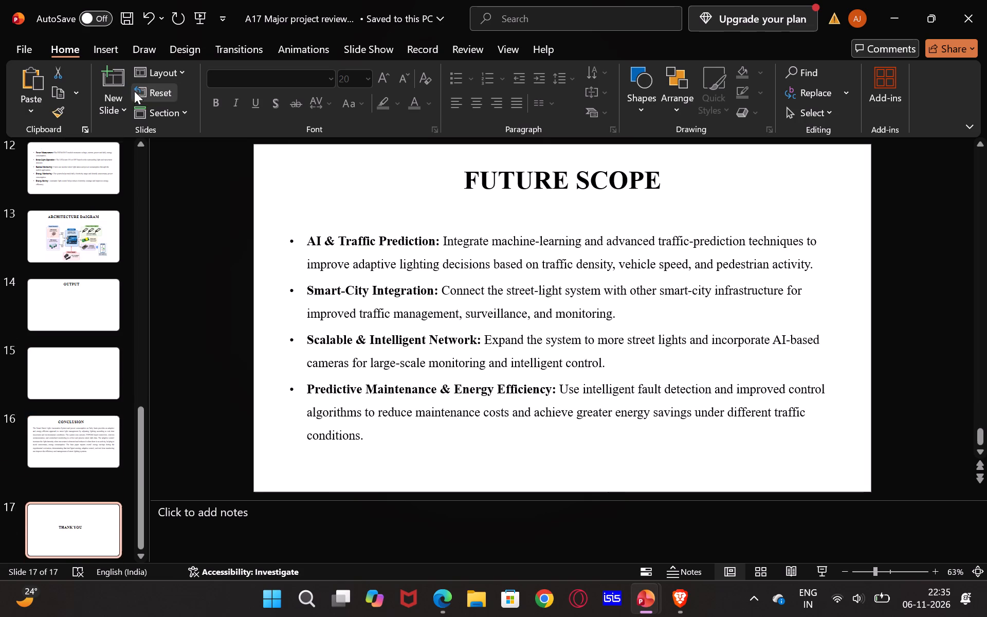
Look over the blank slide 15, the OUTPUT slide and the slides before them back to the title slide.
click(80, 373)
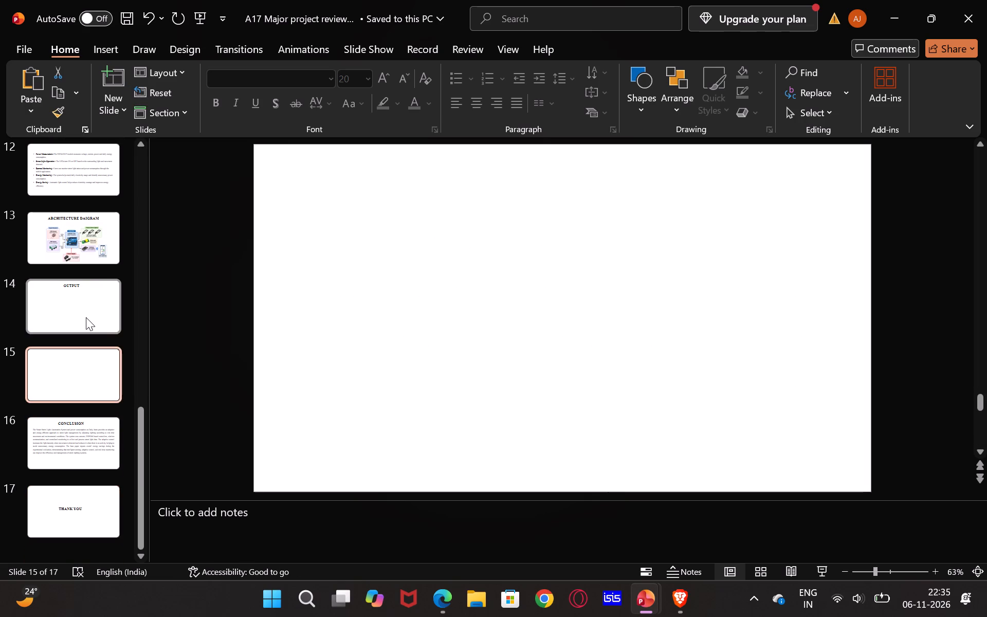
click(86, 317)
scroll(70, 396, up, 4)
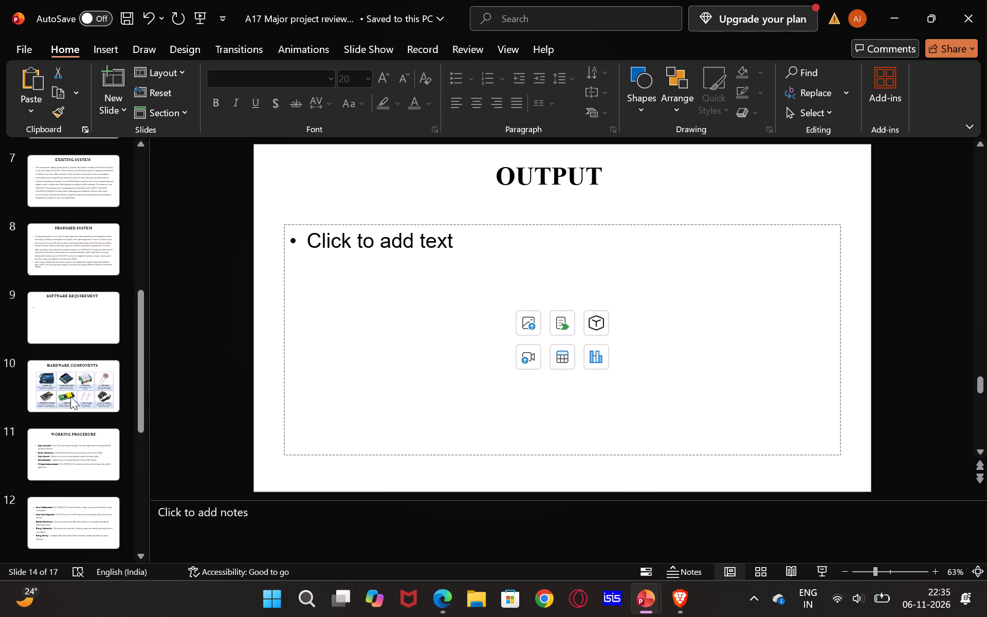
scroll(70, 396, up, 3)
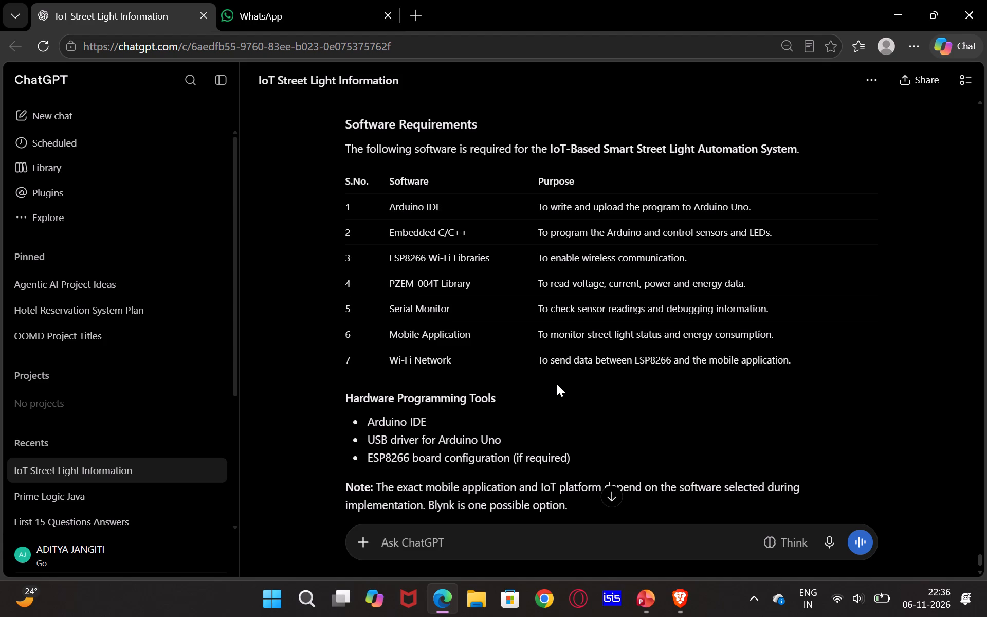
Look over the end of the Software Requirements answer, including the hardware programming tools and the closing note.
scroll(557, 384, down, 1)
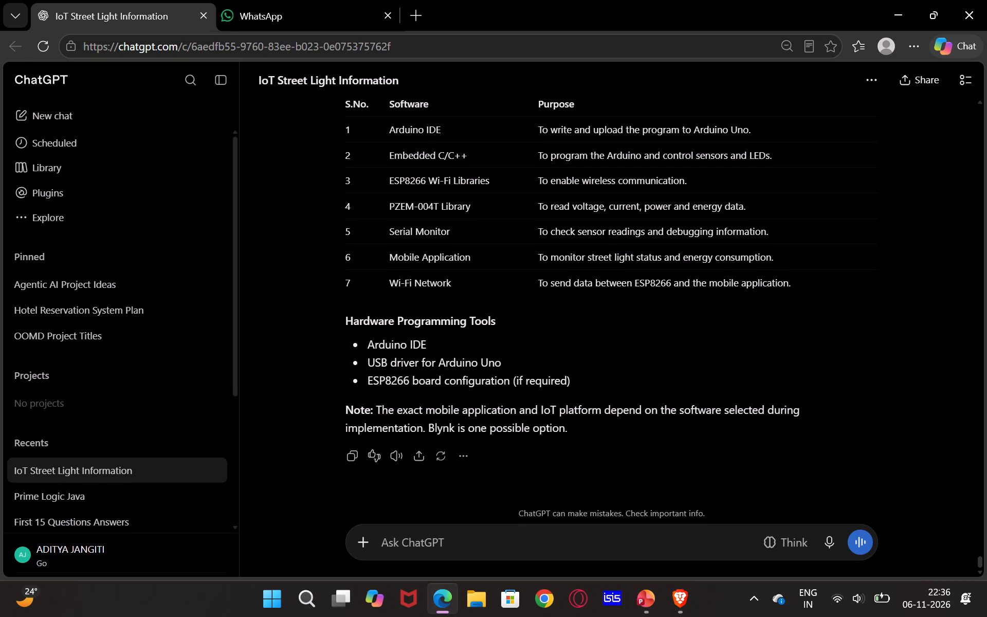
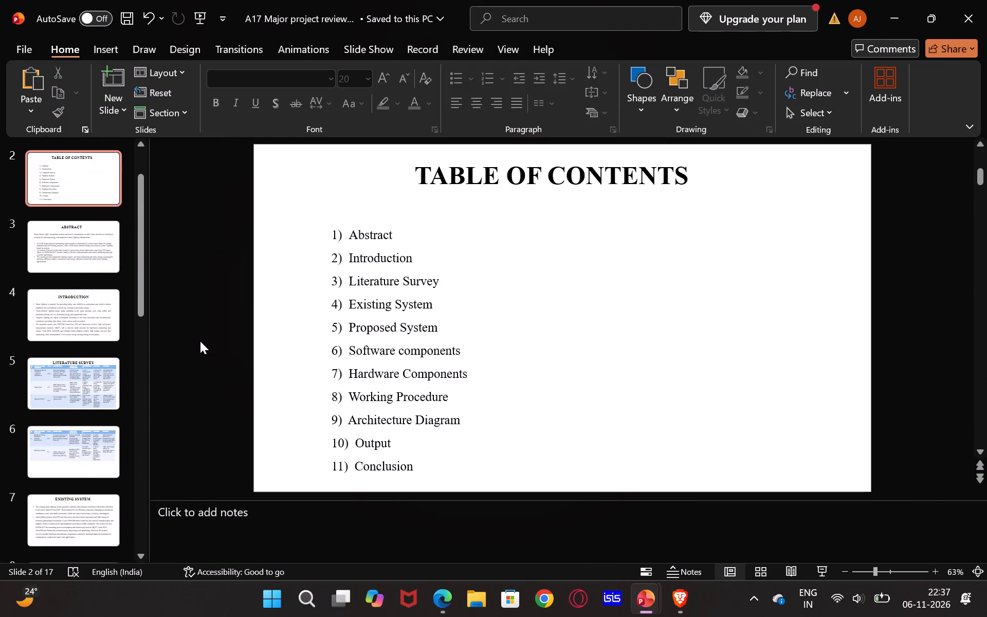
Look through the presentation's slides between the title slide and the OUTPUT slide, including the SOFTWARE REQUIREMENT and WORKING PROCEDURE slides.
scroll(200, 341, up, 1)
scroll(28, 346, down, 4)
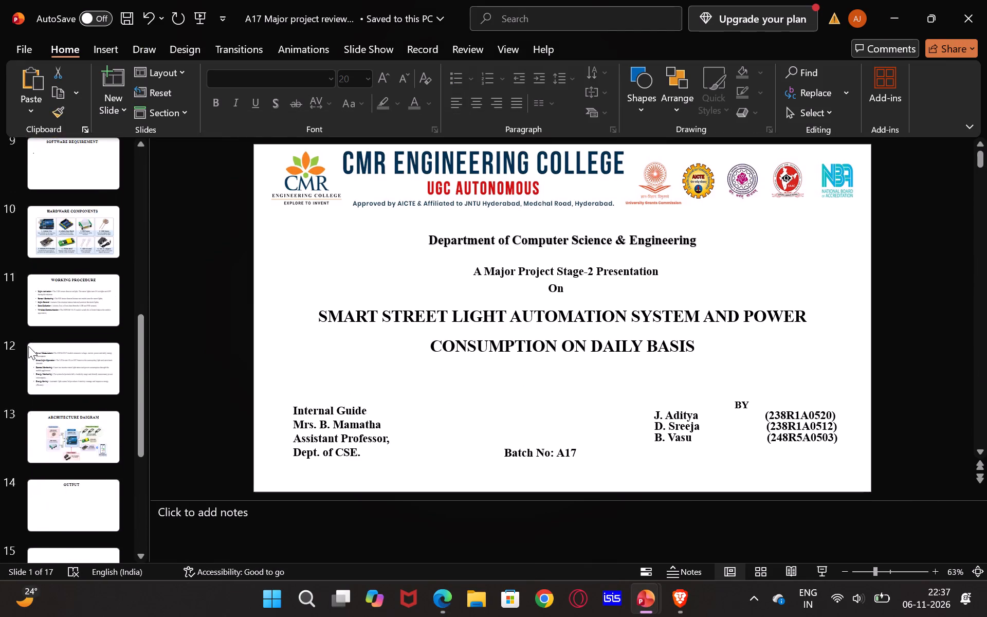
scroll(28, 346, up, 2)
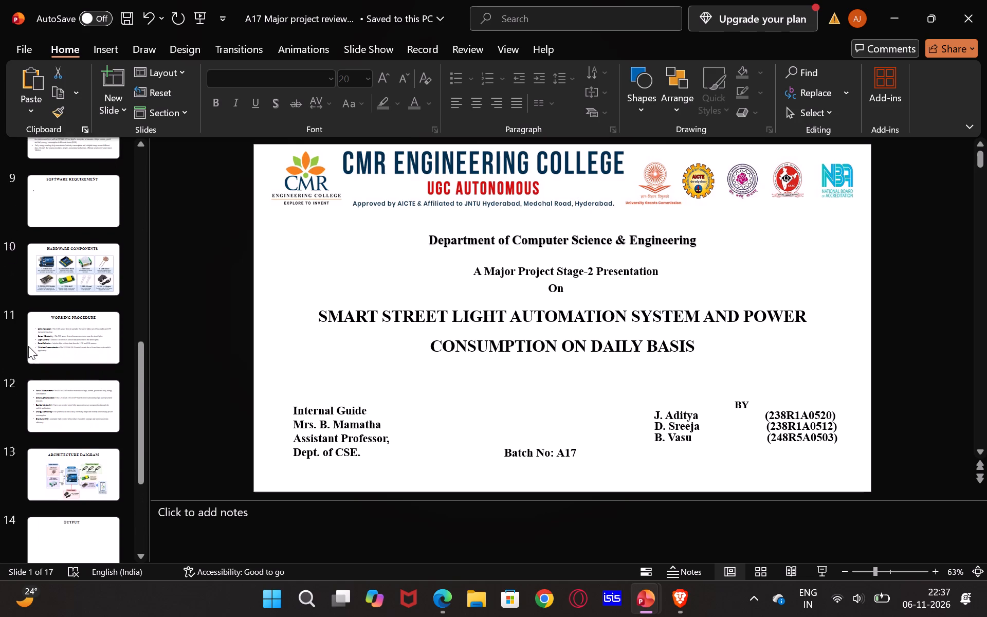
scroll(28, 346, up, 2)
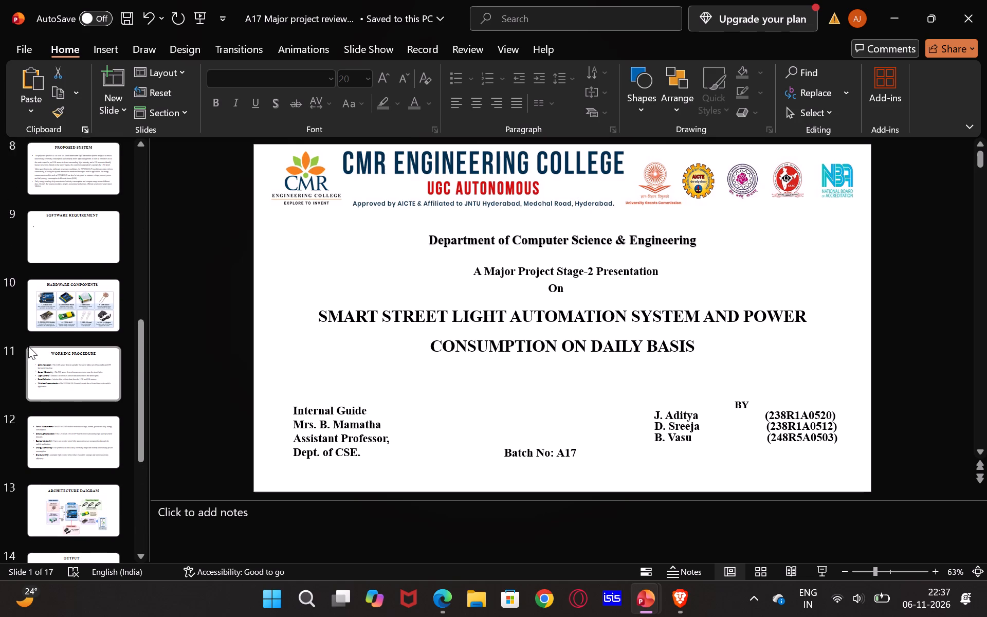
Check the remaining slide thumbnails through THANK YOU and save the A17 review presentation.
scroll(28, 346, up, 2)
scroll(28, 346, down, 6)
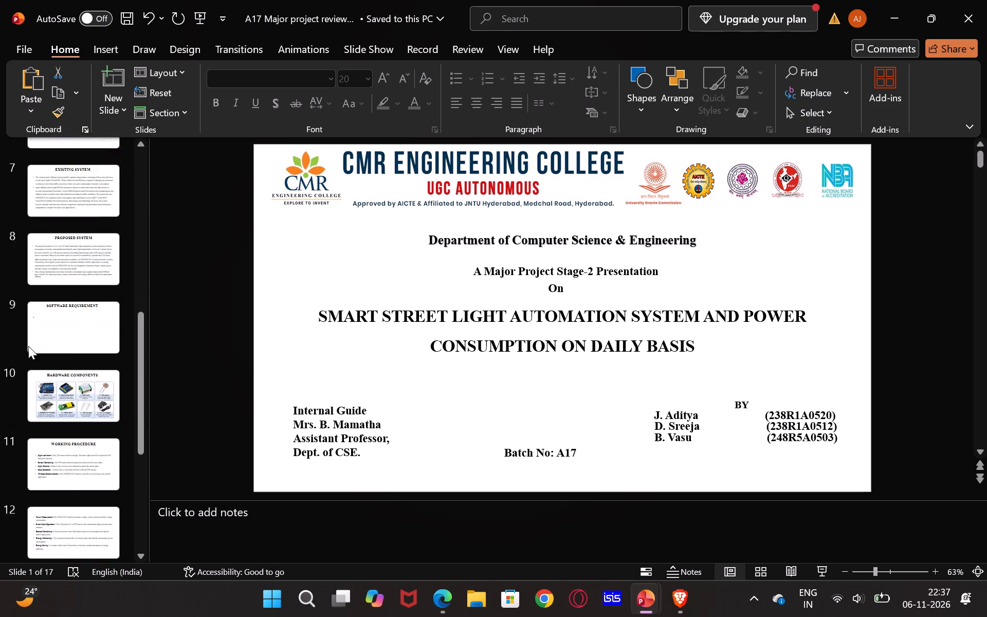
scroll(28, 346, down, 2)
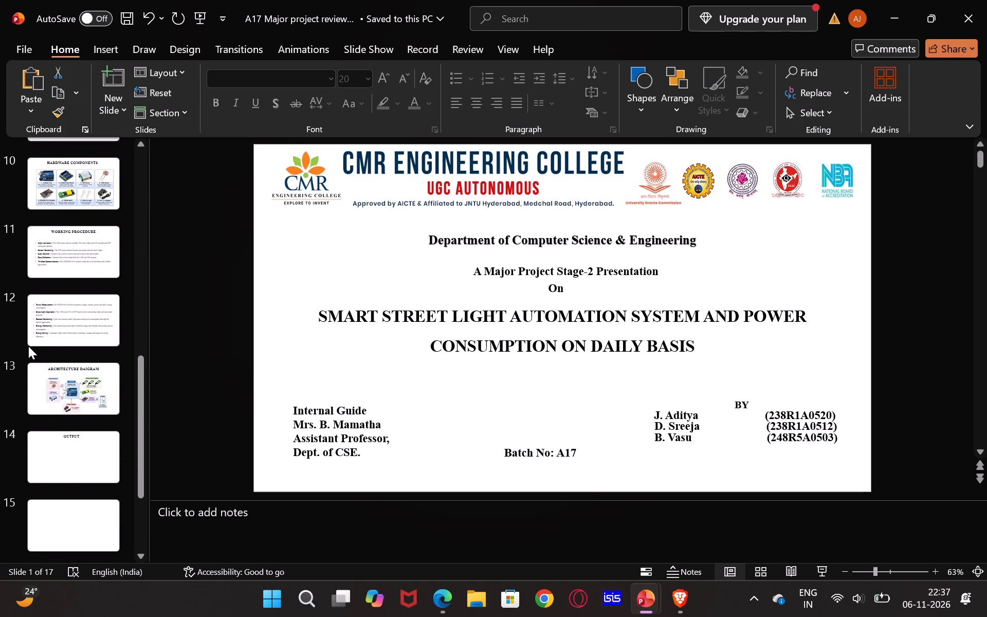
scroll(28, 346, down, 3)
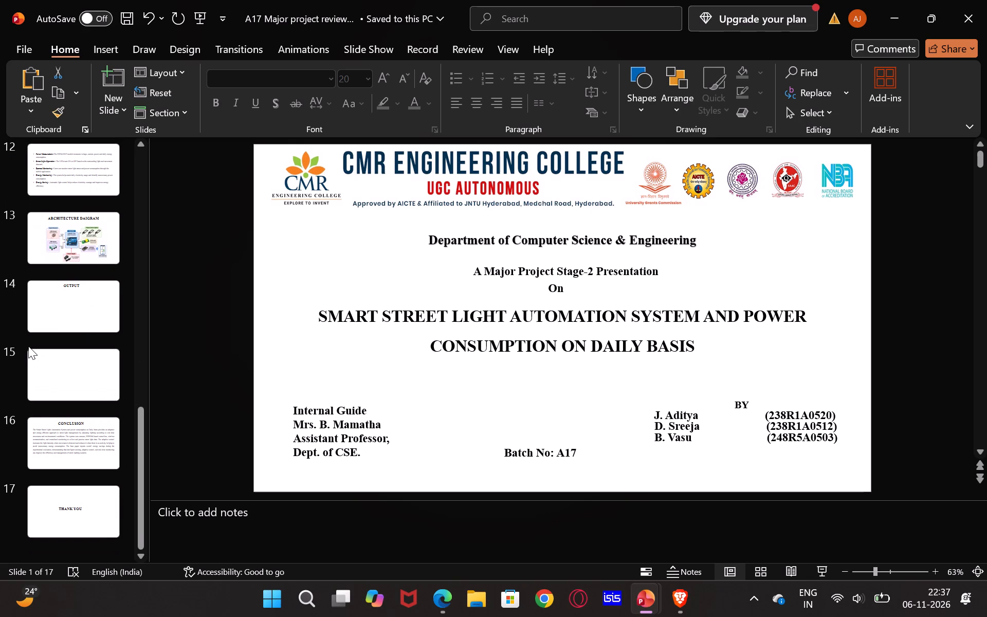
key(ctrl+s)
key(ctrl+s)
Save a copy of the presentation in the Downloads folder under the name "A17 Major project review 2 ppt".
click(22, 45)
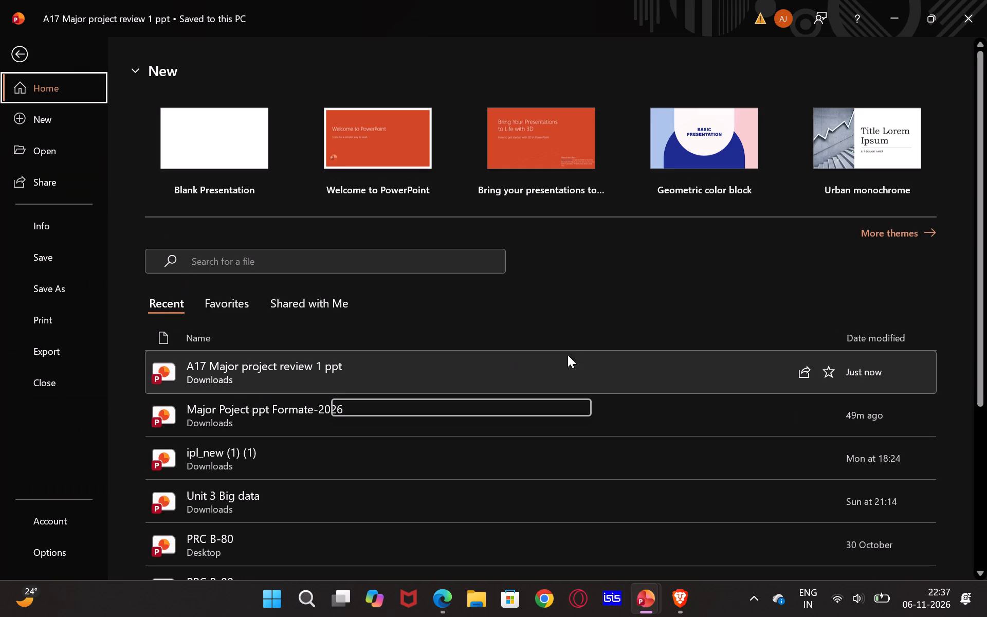
click(236, 366)
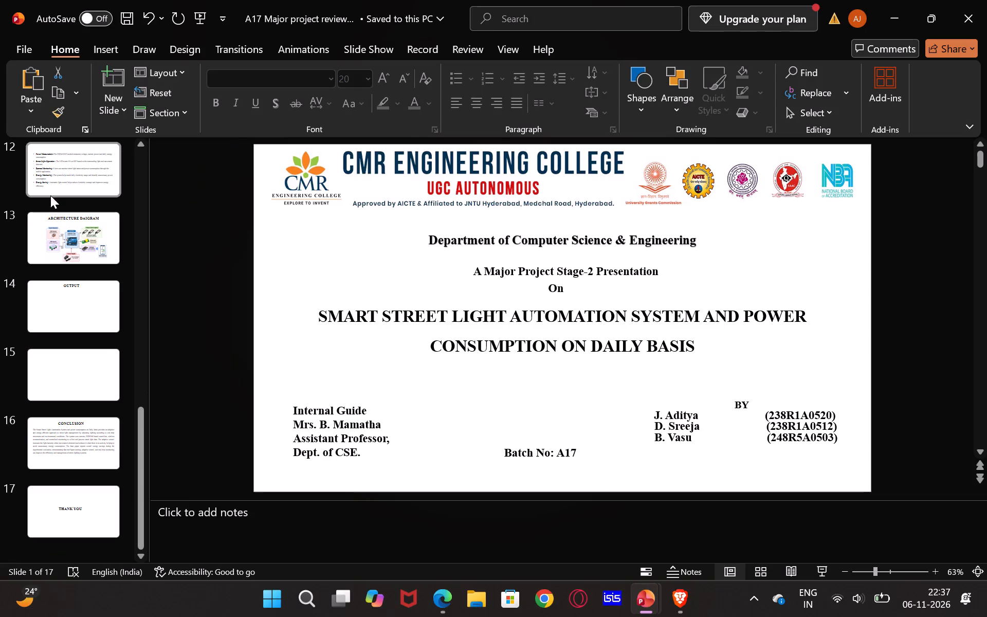
scroll(62, 302, up, 6)
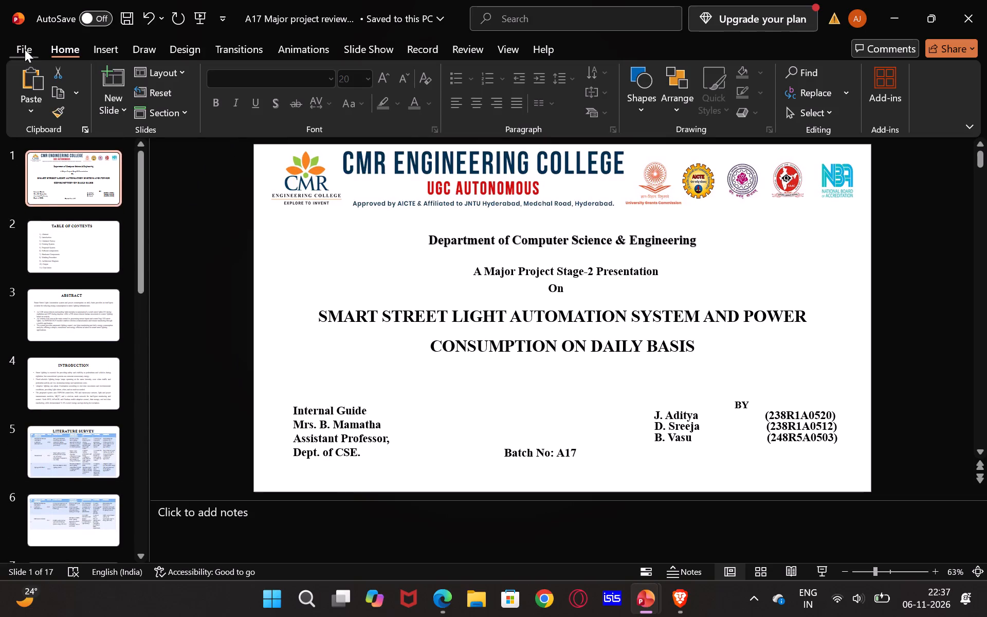
click(31, 52)
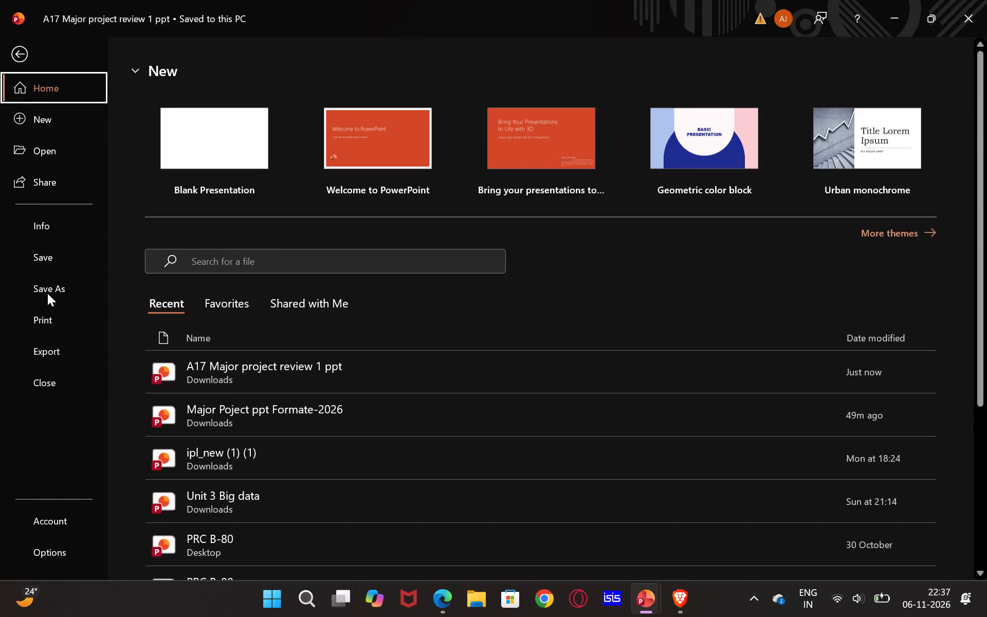
click(47, 293)
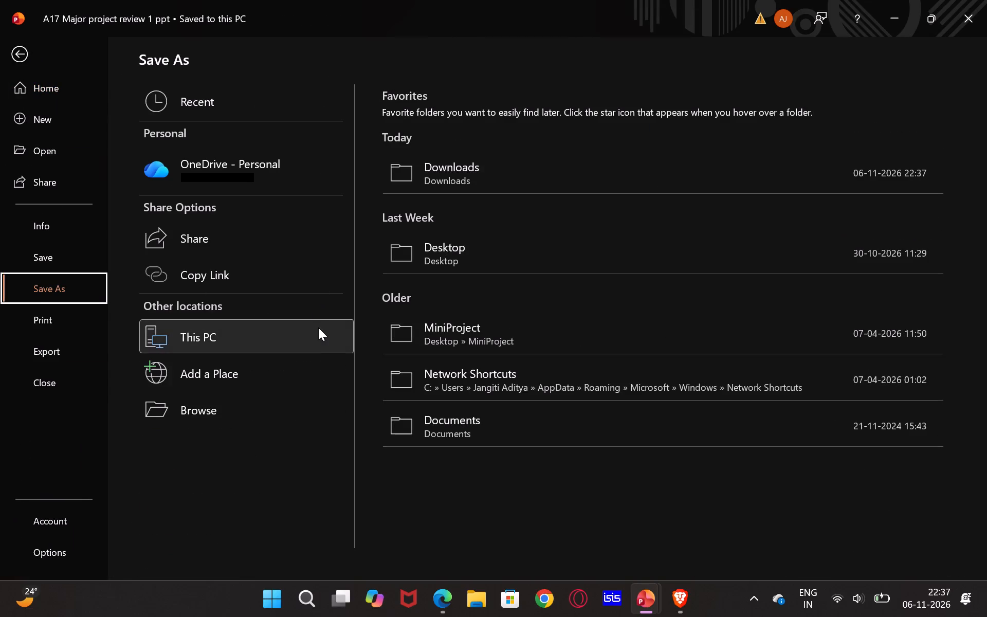
click(241, 408)
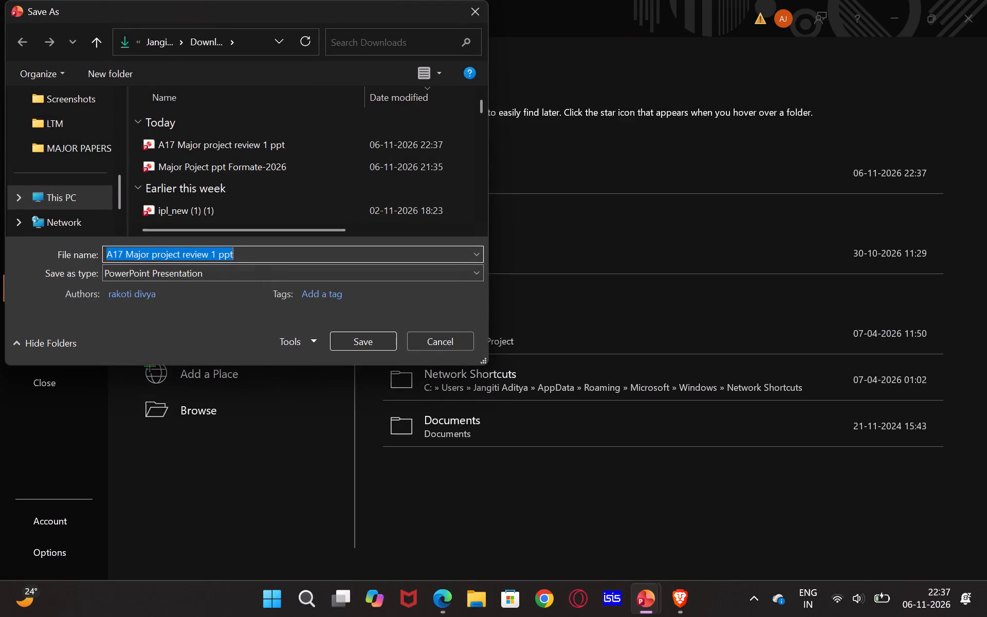
click(220, 256)
key(BackSpace)
key(BackSpace)
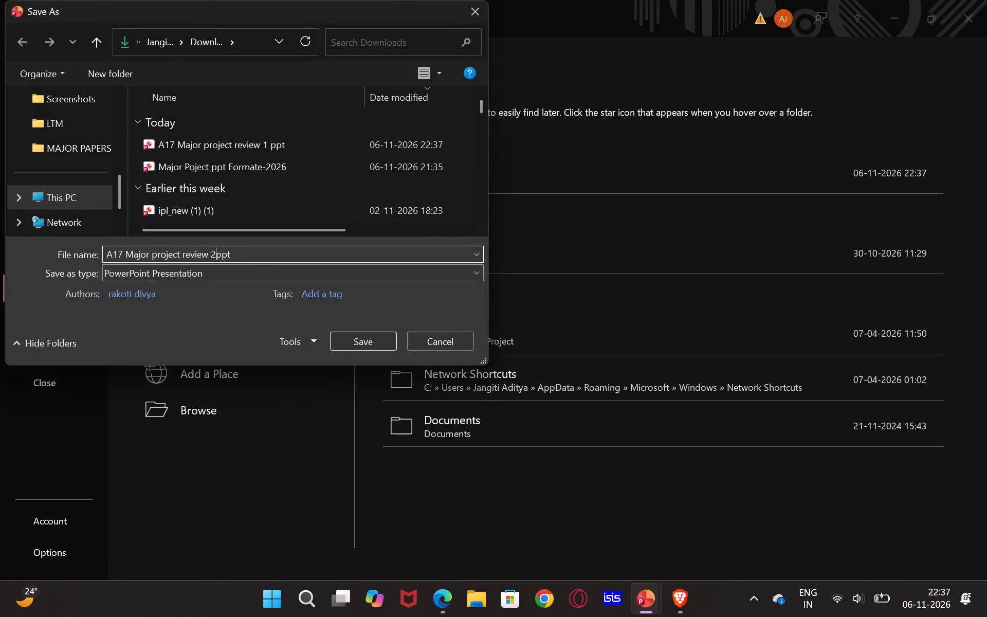
key(2)
key(space)
click(350, 344)
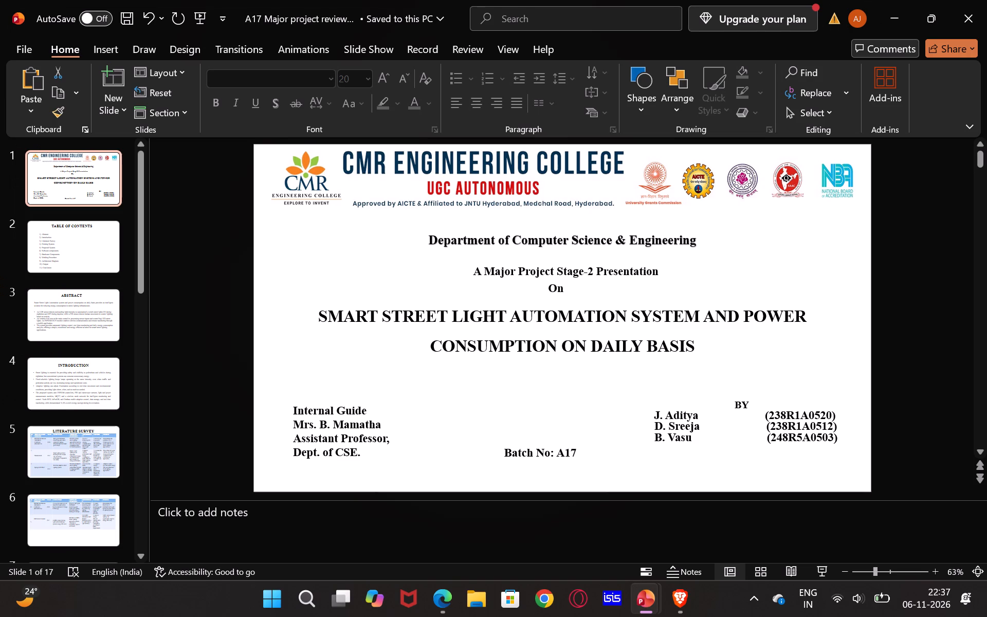
Close the A17 review presentation and the "Major Poject ppt Formate-2026" deck, discarding the format deck's changes.
click(981, 16)
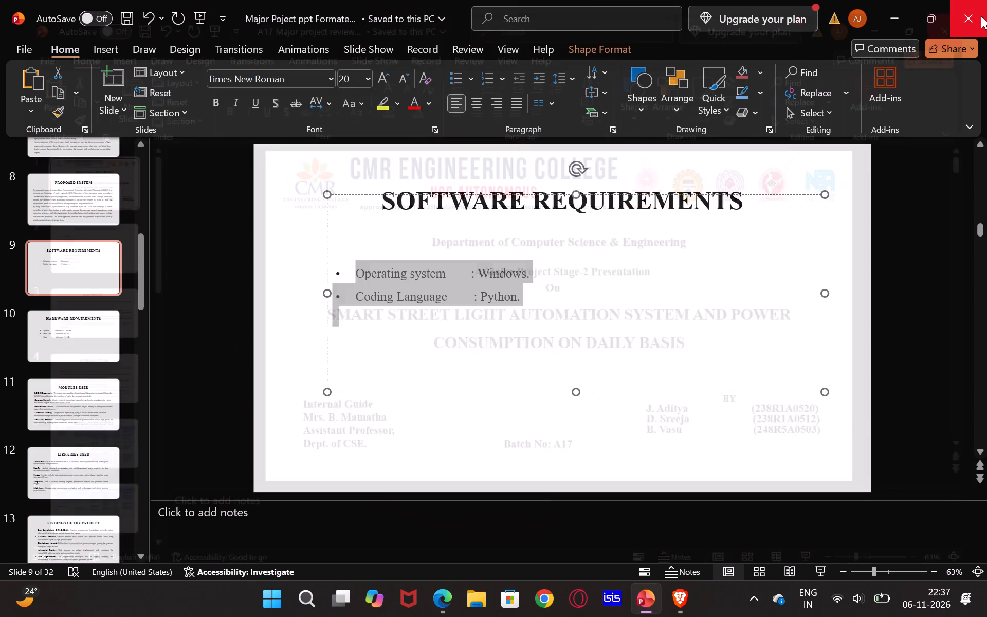
click(974, 7)
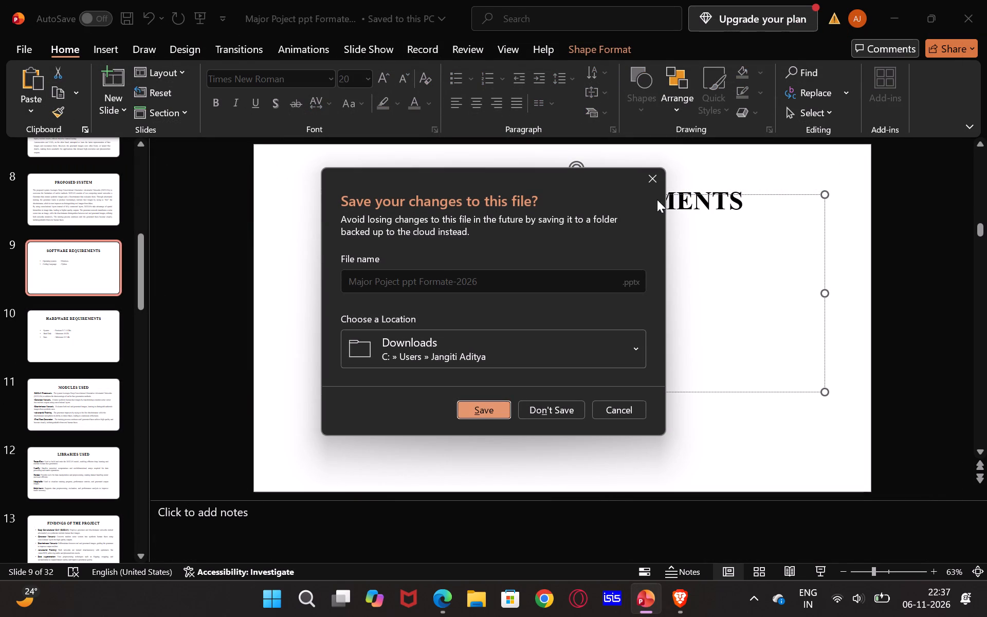
click(571, 407)
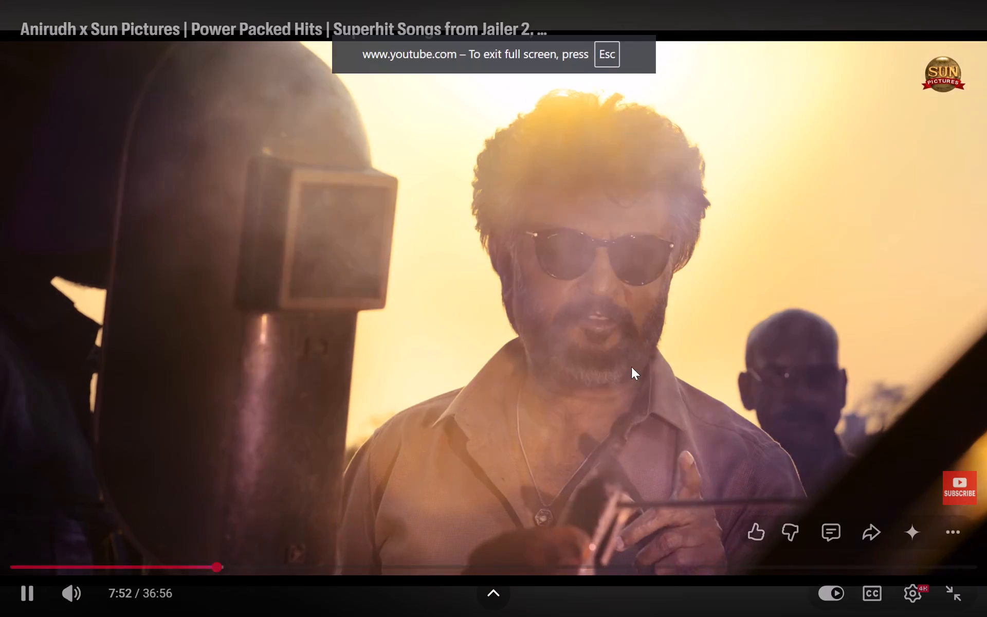
Pause the YouTube video playing in Brave, exit full screen and minimize the browser window.
click(496, 287)
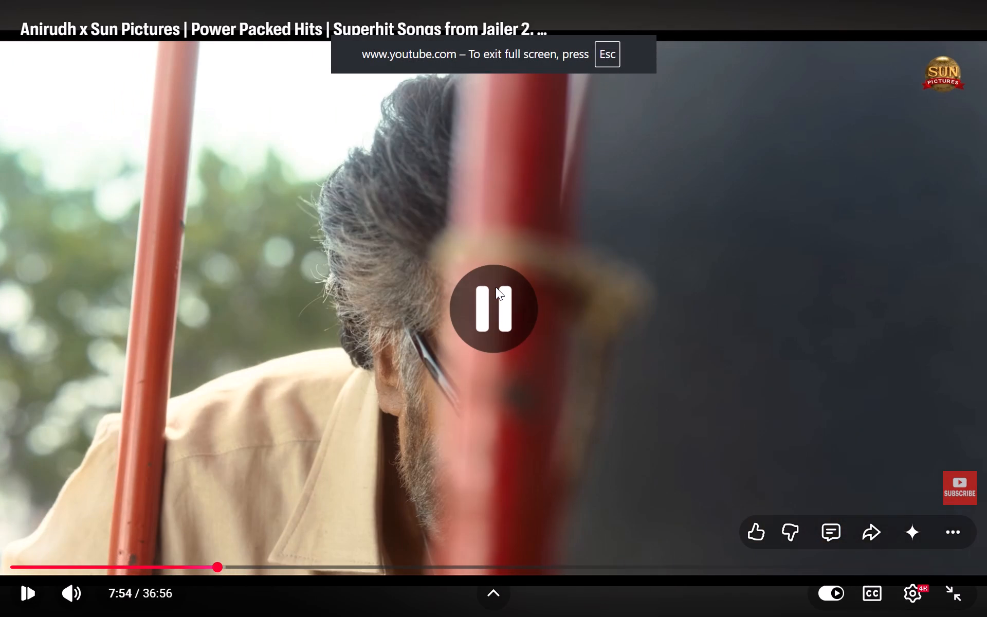
key(Escape)
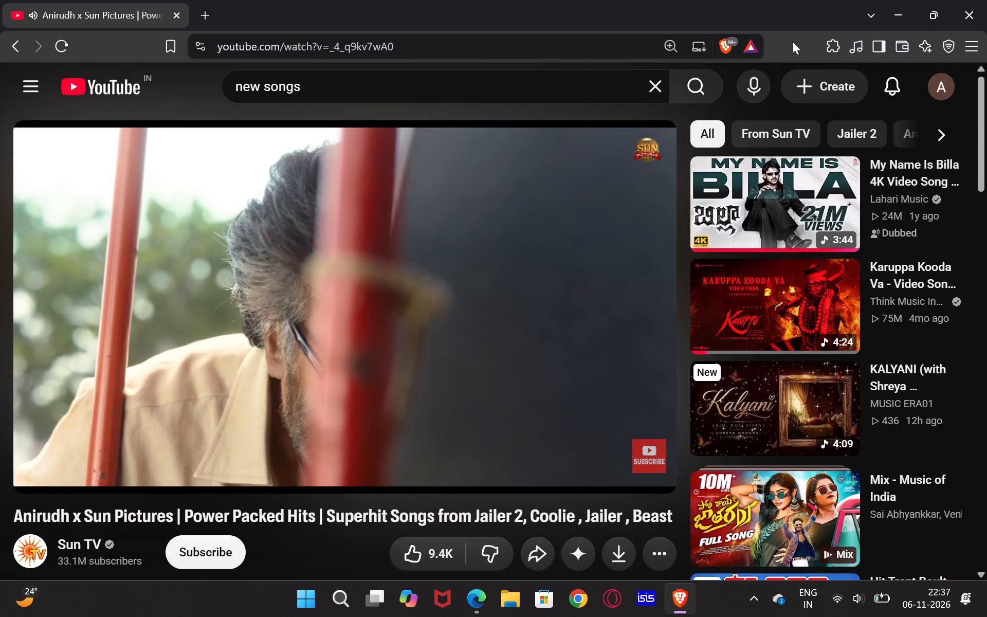
click(895, 9)
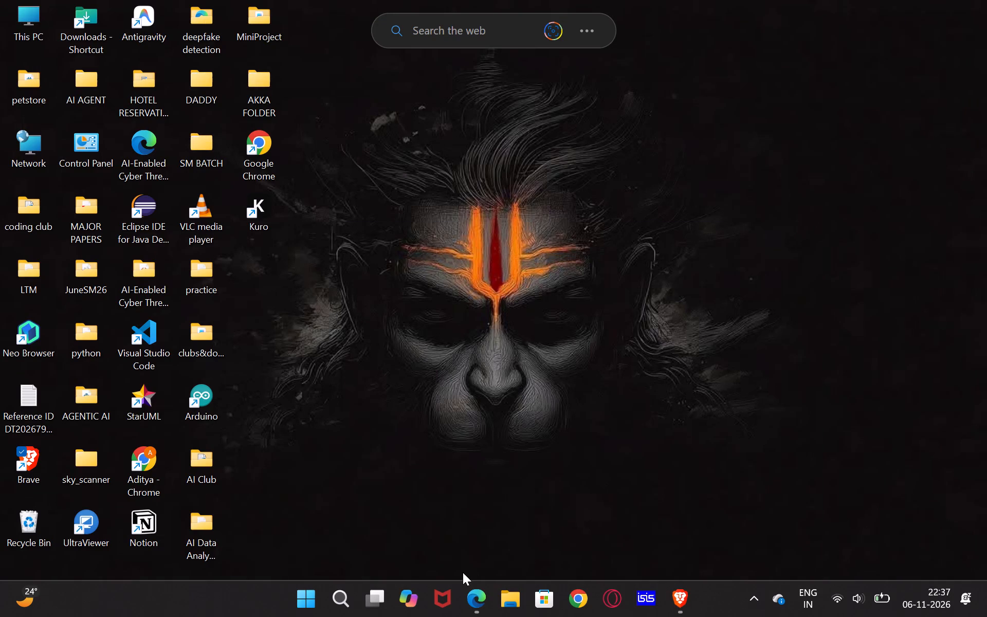
Switch to the Edge browser window.
click(477, 608)
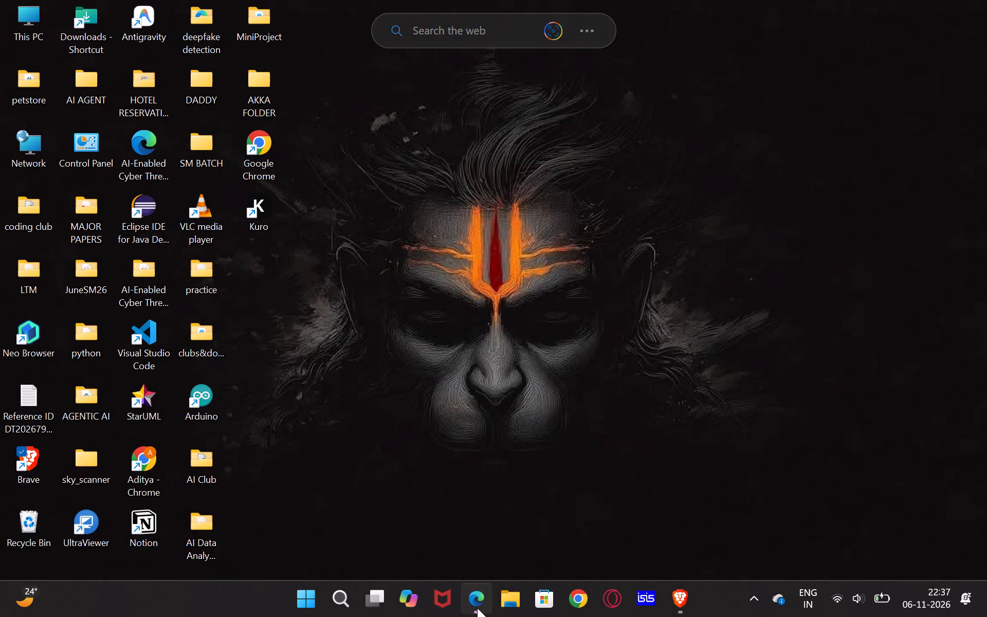